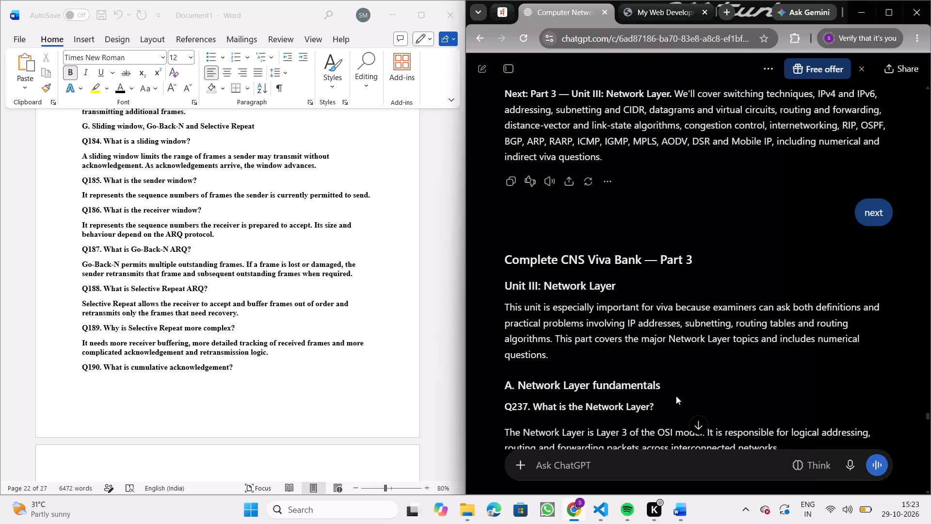
Copy the heading "Unit III: Network Layer" from the chat reply onto a new line at the end of the Word document.
{"action": "left_click", "coordinate": [596, 242]}
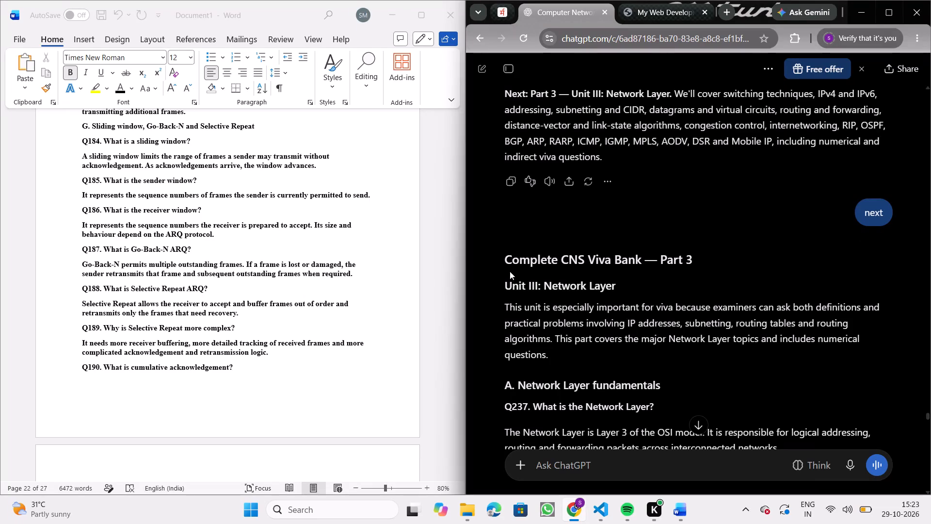
{"action": "left_click_drag", "start_coordinate": [504, 280], "coordinate": [623, 287]}
{"action": "key", "text": "ctrl+c"}
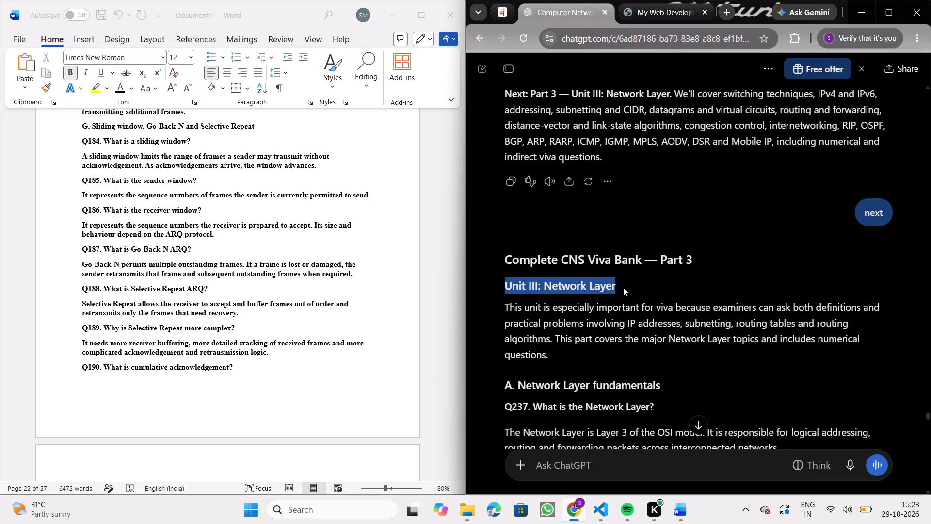
{"action": "left_click", "coordinate": [217, 393]}
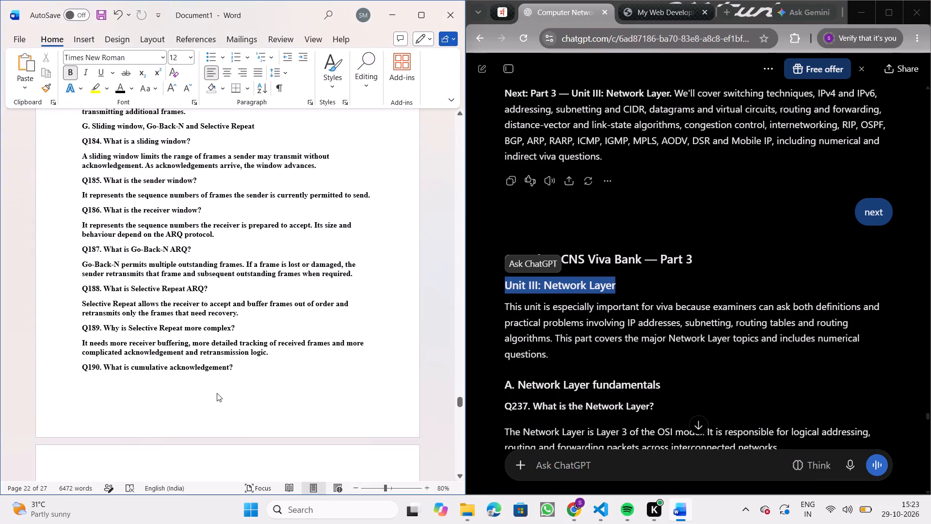
{"action": "scroll", "coordinate": [217, 393], "scroll_direction": "down", "scroll_amount": 6}
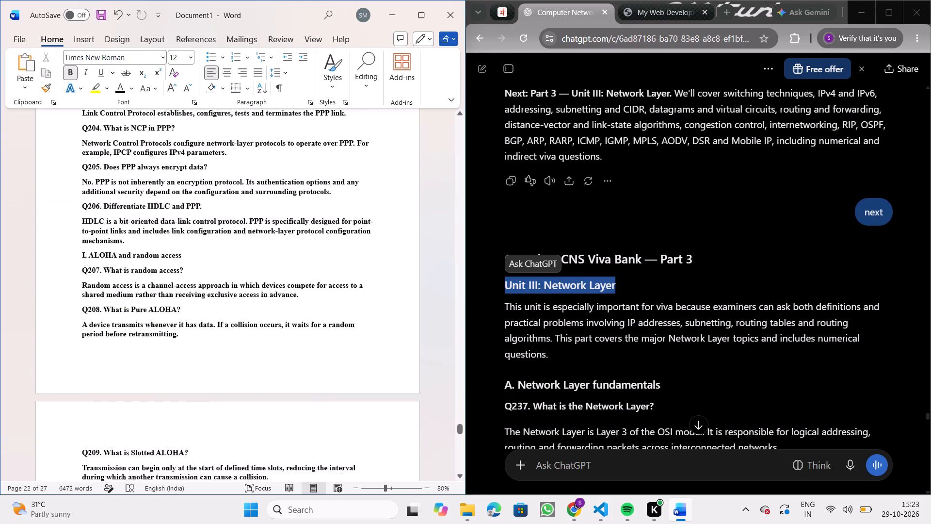
{"action": "scroll", "coordinate": [217, 393], "scroll_direction": "down", "scroll_amount": 17}
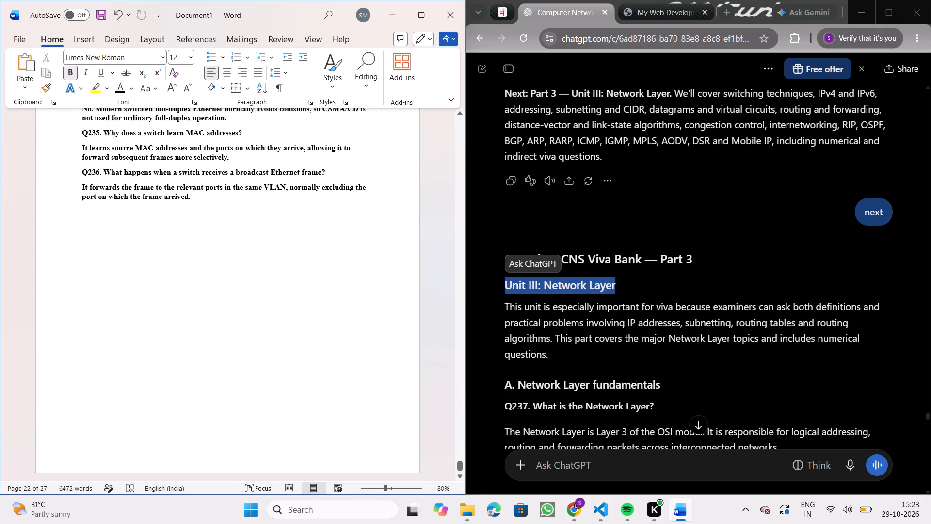
{"action": "key", "text": "Return"}
{"action": "key", "text": "ctrl+v"}
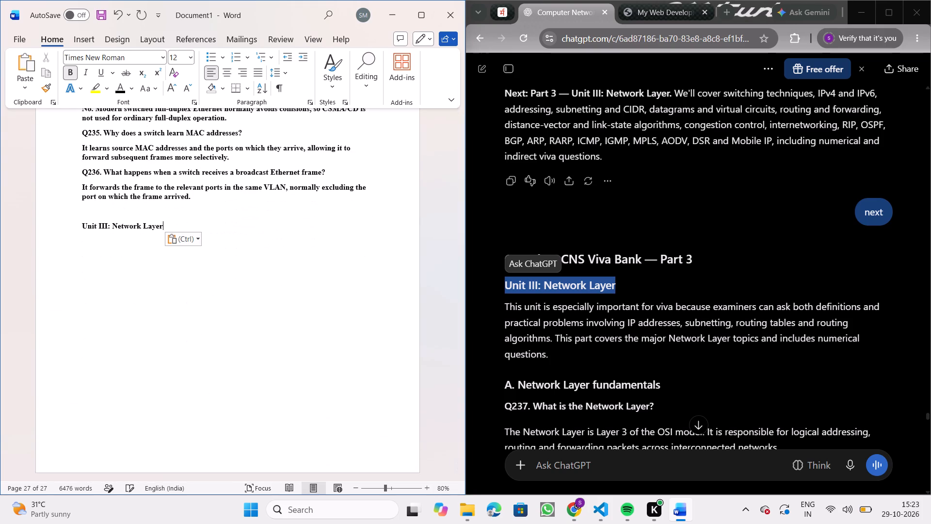
Copy the Unit III content from "A. Network Layer fundamentals" through the Q358 answer and paste it under the Unit III heading in Word.
{"action": "scroll", "coordinate": [602, 315], "scroll_direction": "down", "scroll_amount": 1}
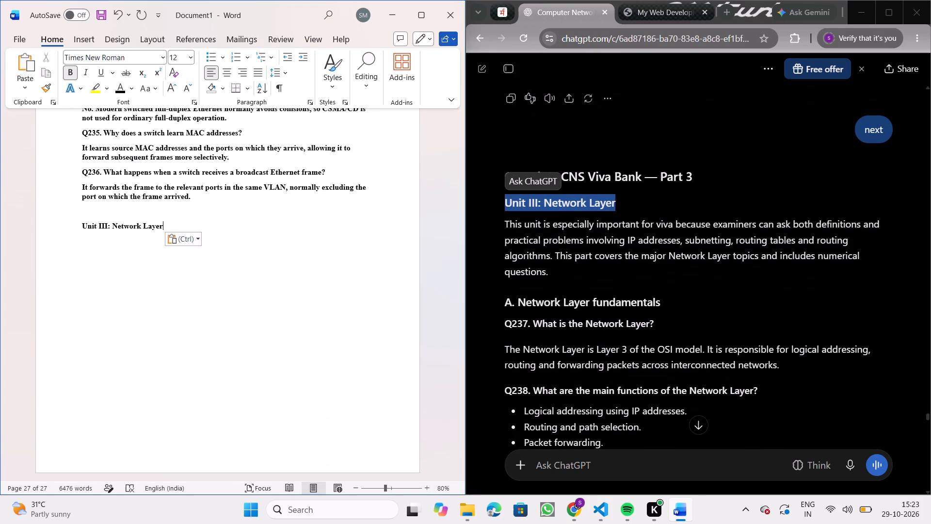
{"action": "left_click_drag", "start_coordinate": [511, 302], "coordinate": [574, 448]}
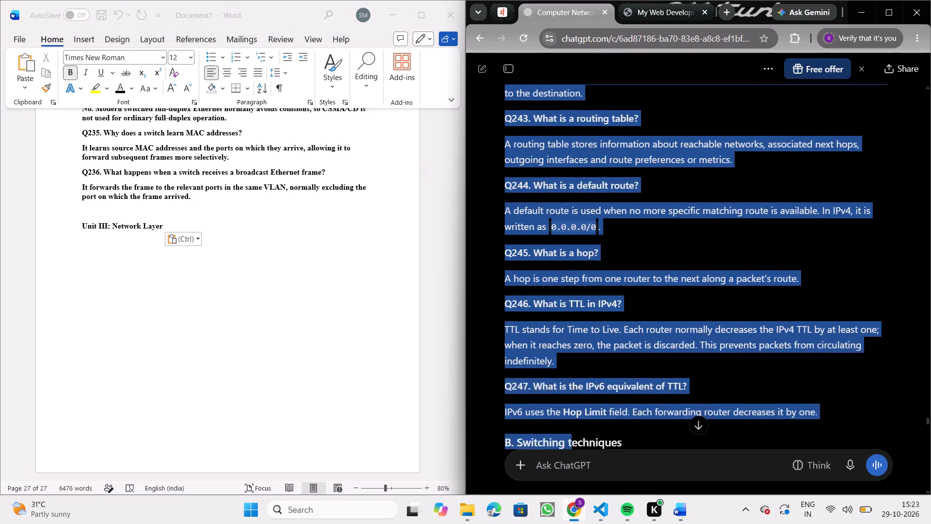
{"action": "left_click_drag", "start_coordinate": [574, 448], "coordinate": [579, 448]}
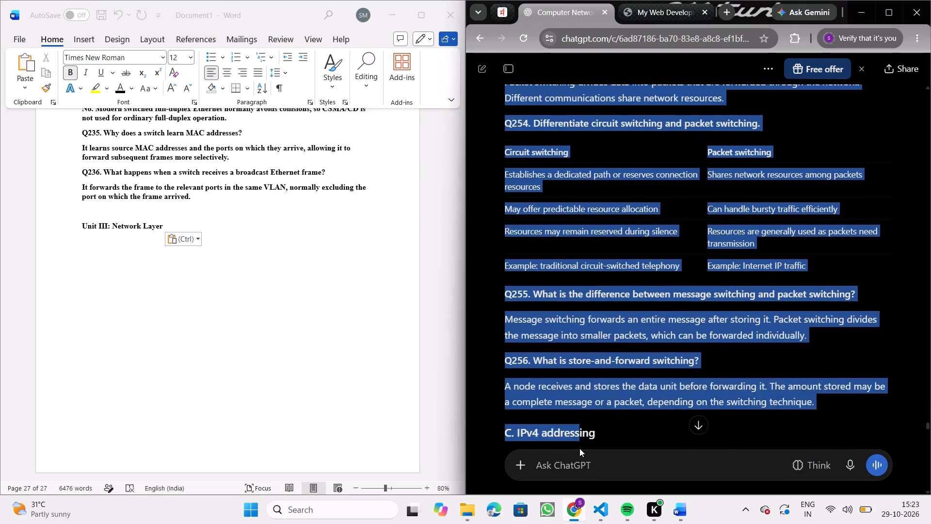
{"action": "left_click_drag", "start_coordinate": [579, 448], "coordinate": [579, 450]}
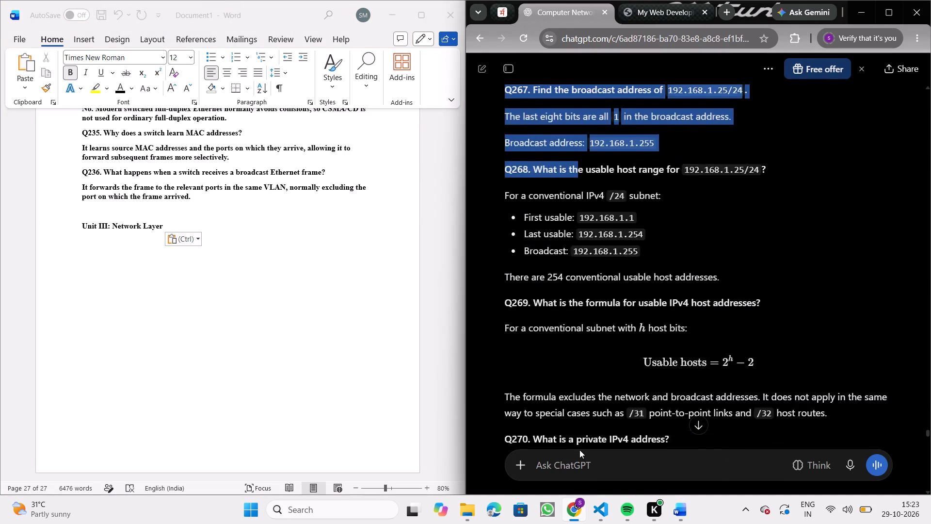
{"action": "left_click_drag", "start_coordinate": [579, 450], "coordinate": [588, 396]}
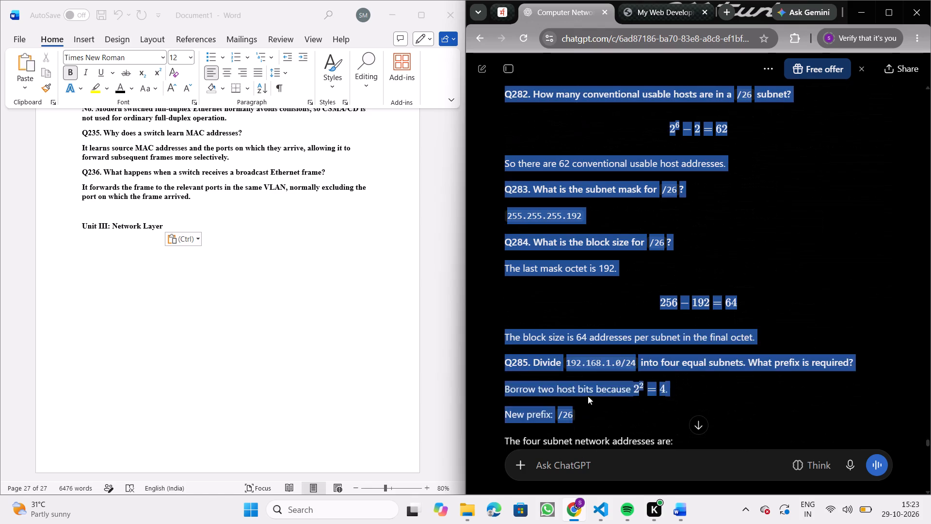
{"action": "left_click_drag", "start_coordinate": [588, 396], "coordinate": [630, 495]}
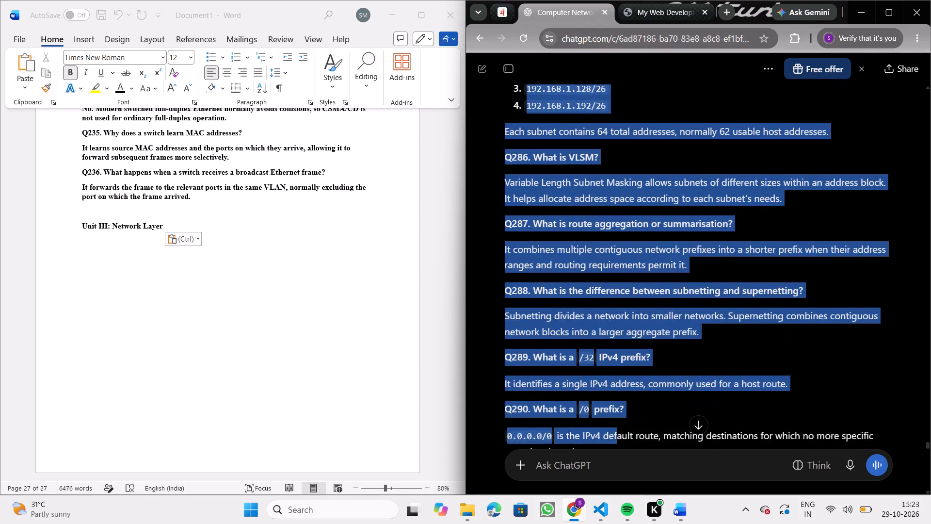
{"action": "left_click_drag", "start_coordinate": [630, 495], "coordinate": [646, 523]}
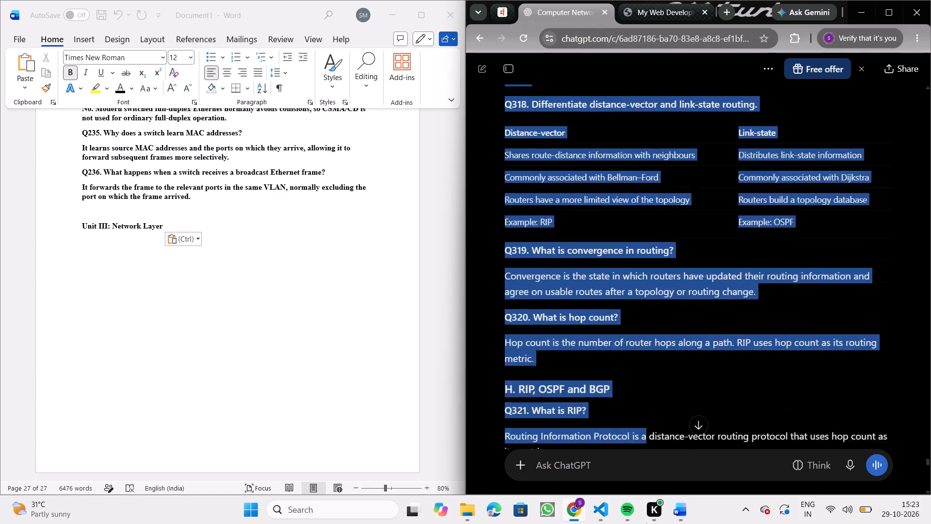
{"action": "left_click_drag", "start_coordinate": [646, 523], "coordinate": [655, 523]}
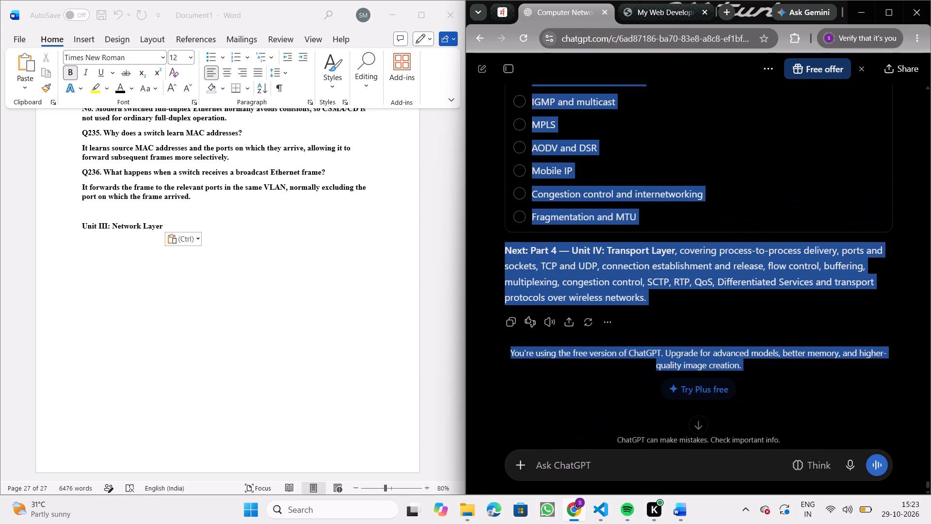
{"action": "left_click_drag", "start_coordinate": [655, 523], "coordinate": [630, 58]}
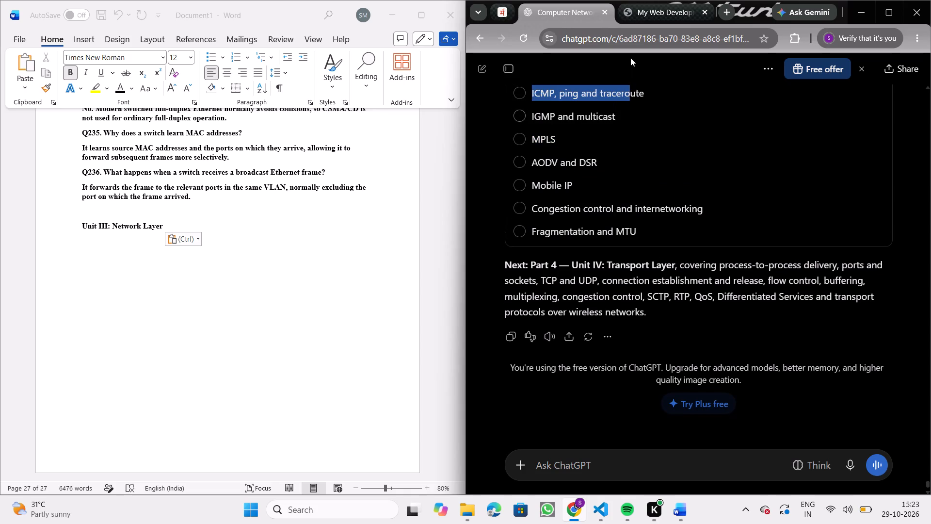
{"action": "left_click_drag", "start_coordinate": [630, 58], "coordinate": [702, 259]}
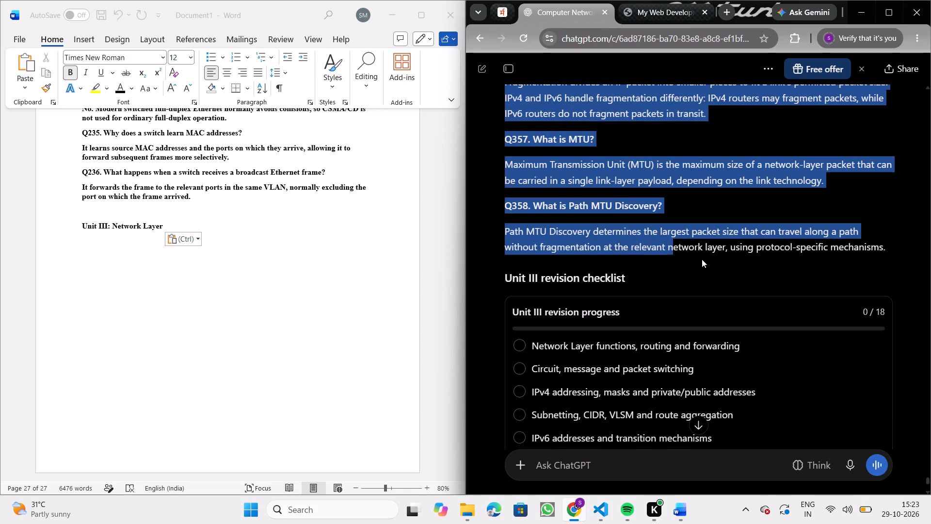
{"action": "left_click_drag", "start_coordinate": [702, 259], "coordinate": [917, 254]}
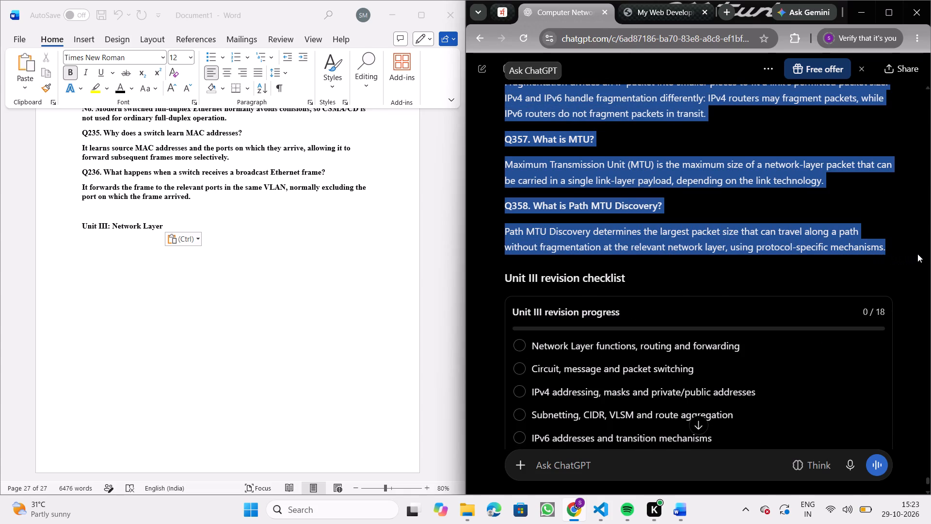
{"action": "key", "text": "ctrl+c"}
{"action": "left_click", "coordinate": [917, 254], "text": "ctrl"}
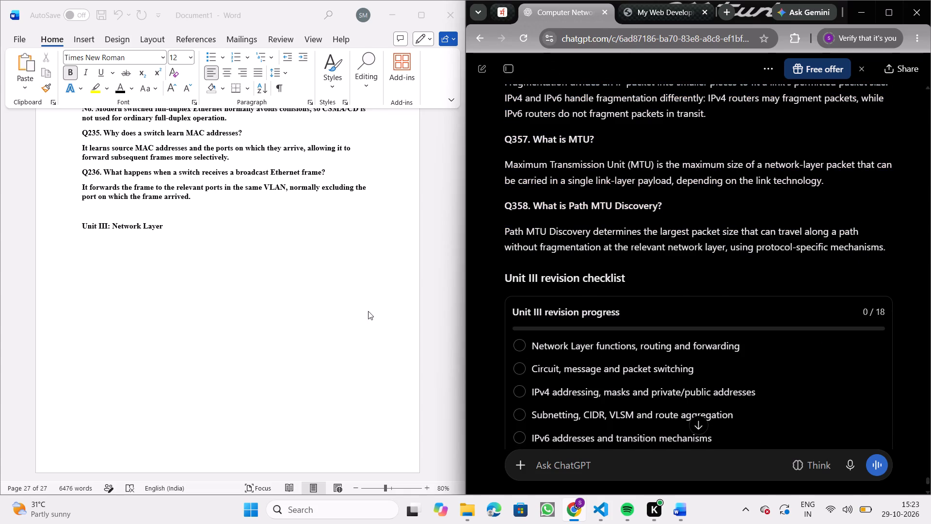
{"action": "left_click", "coordinate": [300, 295]}
{"action": "key", "text": "Return"}
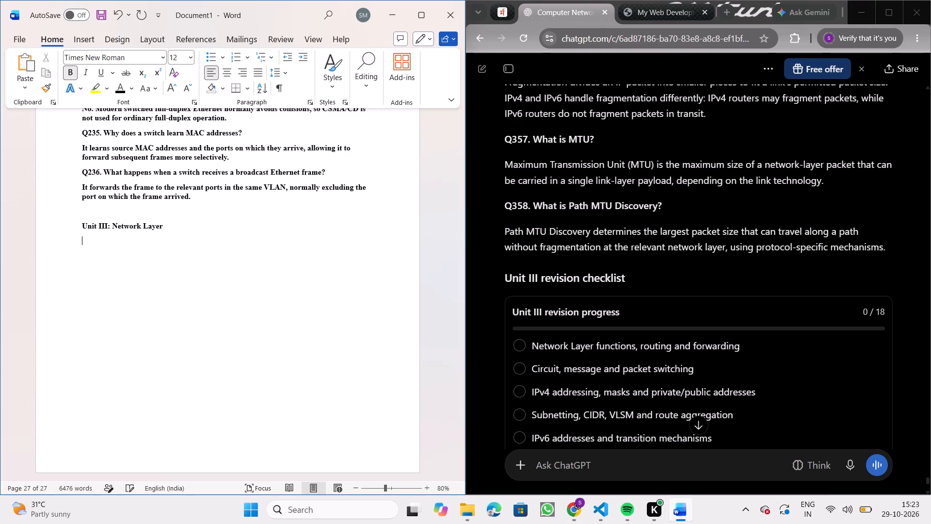
{"action": "key", "text": "ctrl+v"}
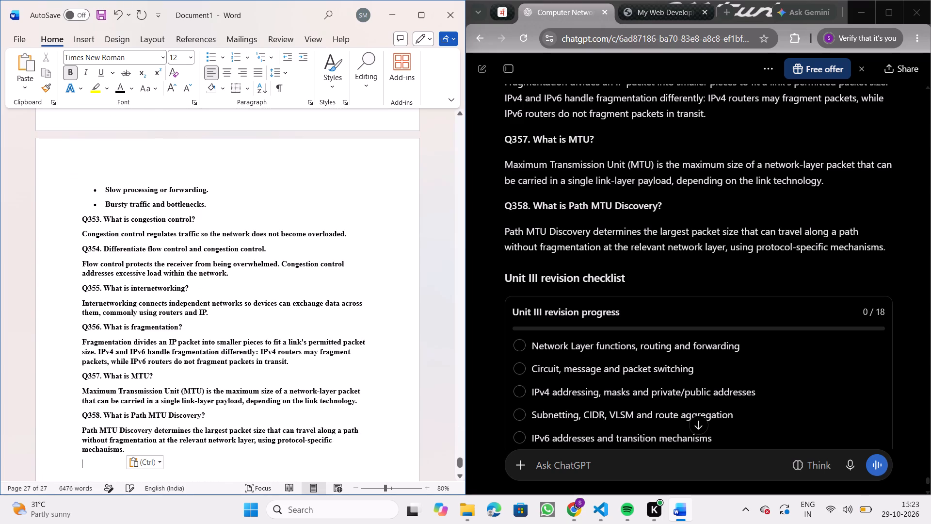
{"action": "scroll", "coordinate": [300, 295], "scroll_direction": "down", "scroll_amount": 4}
{"action": "scroll", "coordinate": [564, 311], "scroll_direction": "down", "scroll_amount": 3}
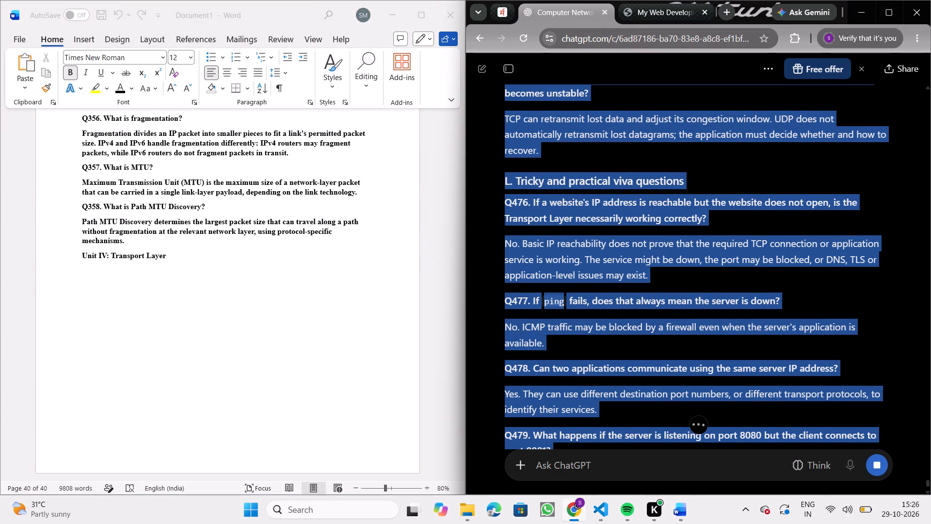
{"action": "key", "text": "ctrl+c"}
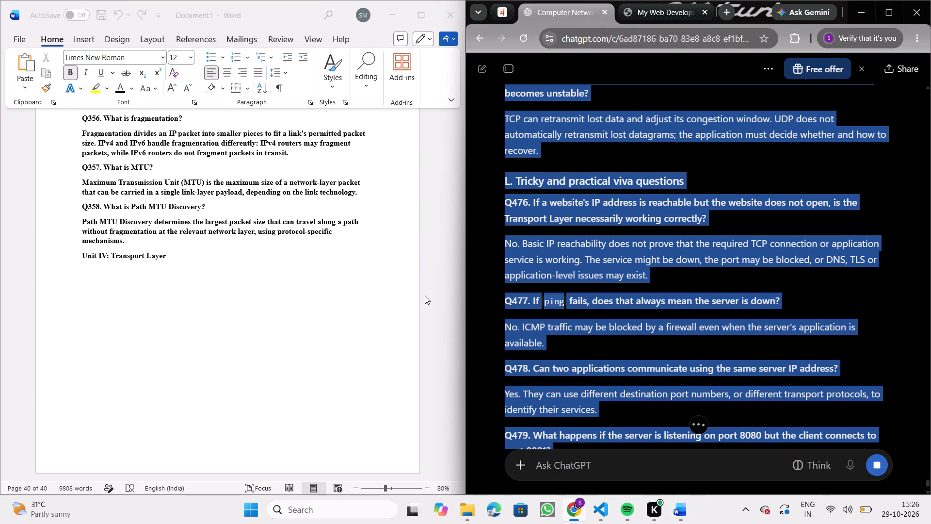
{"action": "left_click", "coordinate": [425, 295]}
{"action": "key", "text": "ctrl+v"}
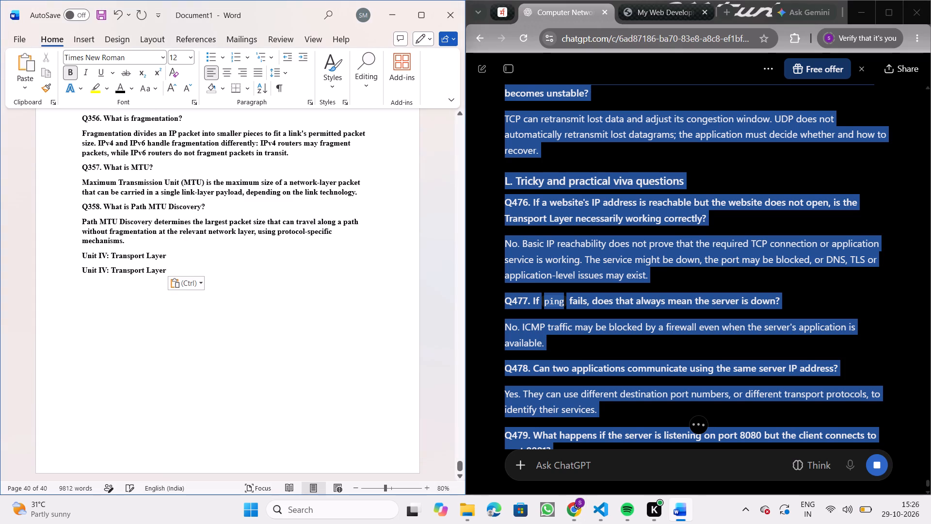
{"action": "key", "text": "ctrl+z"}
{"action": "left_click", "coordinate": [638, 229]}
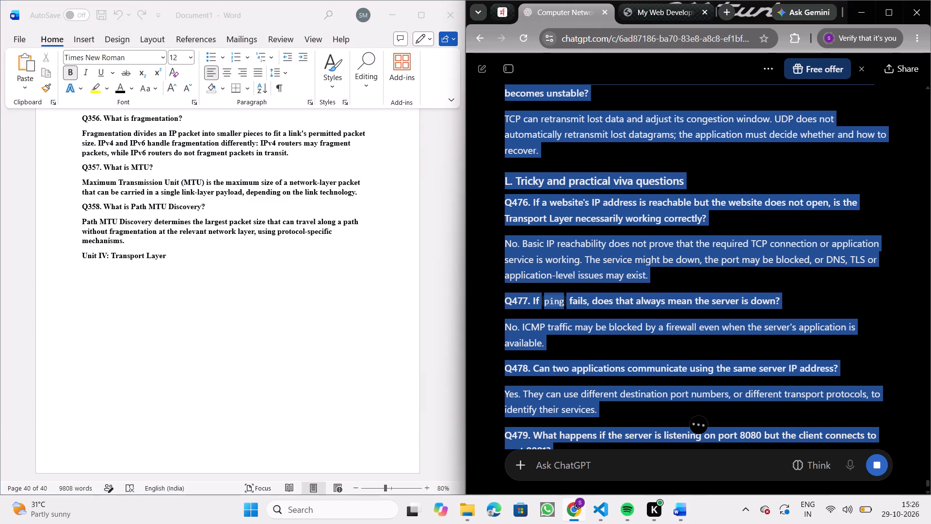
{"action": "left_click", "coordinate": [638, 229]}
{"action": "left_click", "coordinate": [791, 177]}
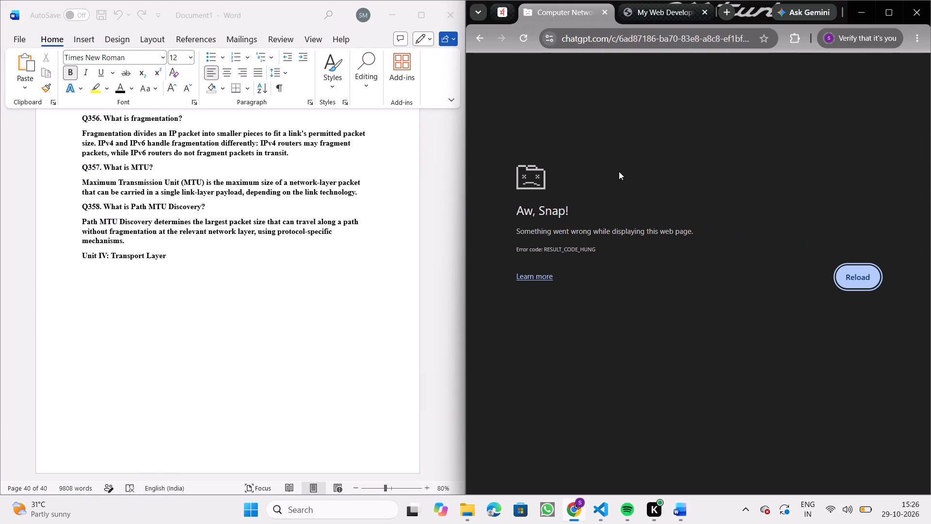
Switch to the Karmyug dashboard and start another attempt at the qualification test for the Hindi Samvaad AI speech recording project.
{"action": "left_click", "coordinate": [499, 5]}
{"action": "scroll", "coordinate": [589, 197], "scroll_direction": "down", "scroll_amount": 2}
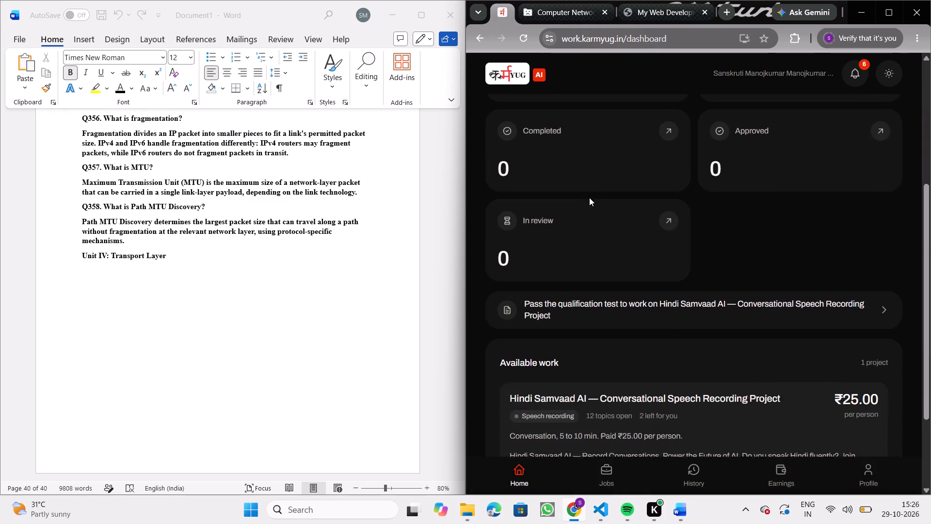
{"action": "scroll", "coordinate": [589, 197], "scroll_direction": "down", "scroll_amount": 2}
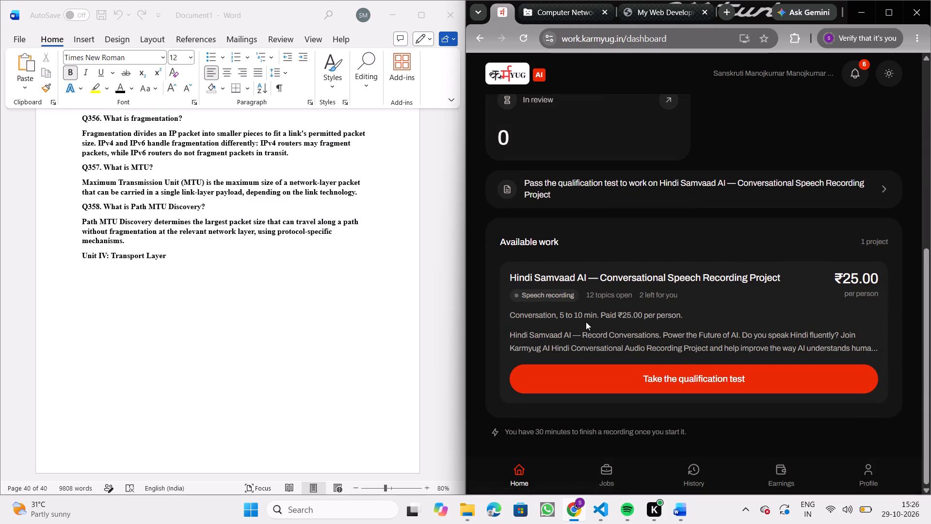
{"action": "left_click_drag", "start_coordinate": [596, 295], "coordinate": [809, 311]}
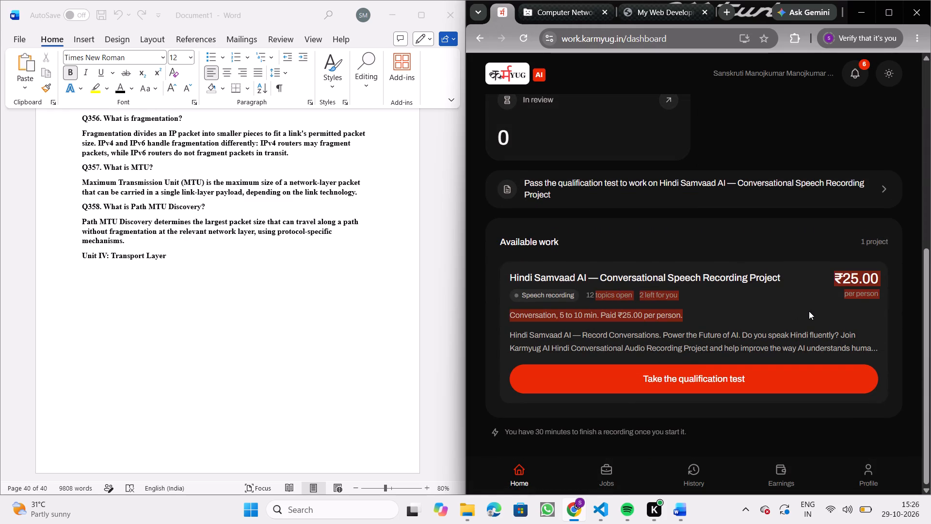
{"action": "left_click", "coordinate": [809, 311]}
{"action": "scroll", "coordinate": [809, 288], "scroll_direction": "down", "scroll_amount": 1}
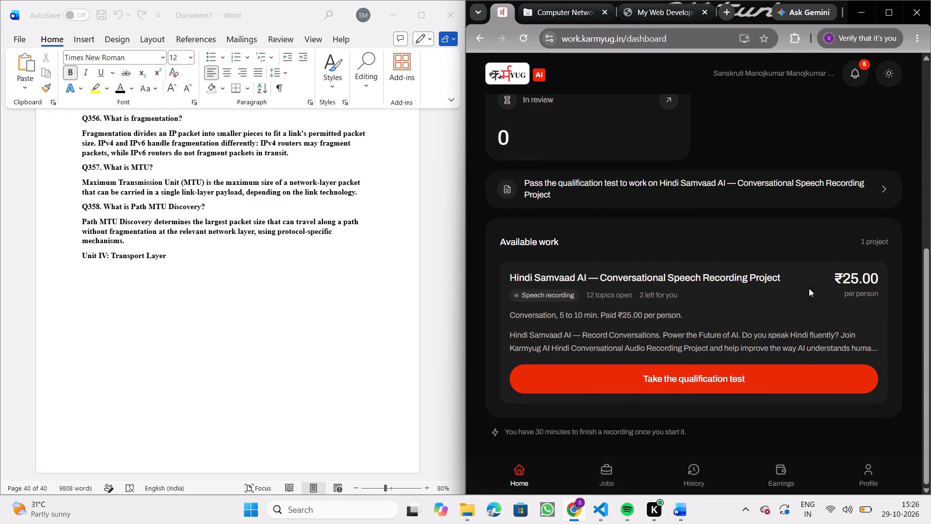
{"action": "scroll", "coordinate": [809, 288], "scroll_direction": "up", "scroll_amount": 3}
{"action": "scroll", "coordinate": [809, 288], "scroll_direction": "down", "scroll_amount": 4}
{"action": "left_click", "coordinate": [731, 375]}
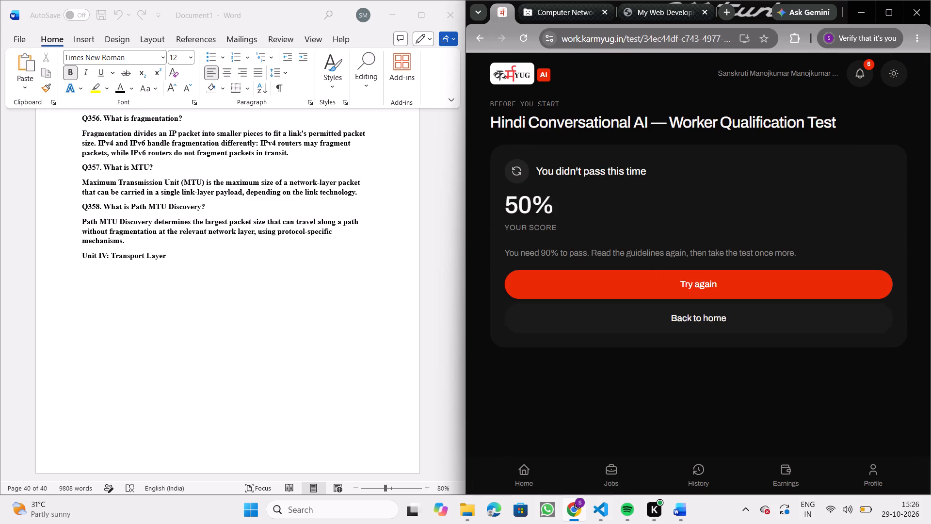
{"action": "left_click", "coordinate": [646, 269]}
{"action": "left_click", "coordinate": [646, 282]}
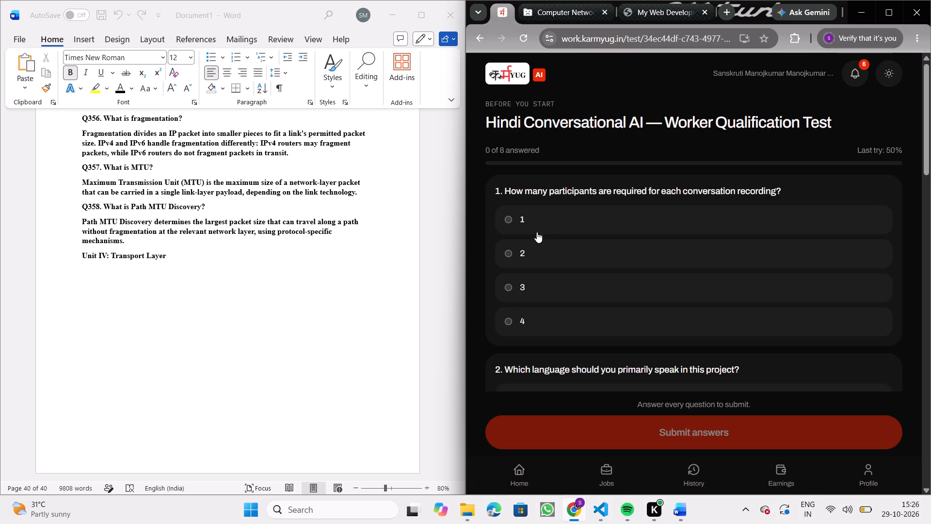
Answer test questions 1 to 4 with "2", "Hindi", "10-15 Minutes" and "In a quiet environment".
{"action": "left_click", "coordinate": [536, 249]}
{"action": "scroll", "coordinate": [536, 249], "scroll_direction": "down", "scroll_amount": 2}
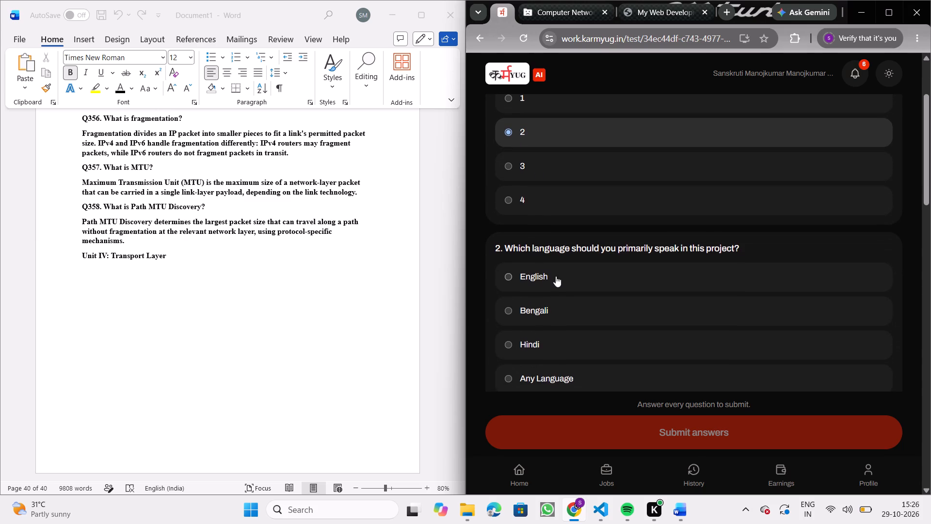
{"action": "left_click", "coordinate": [525, 332]}
{"action": "scroll", "coordinate": [525, 332], "scroll_direction": "down", "scroll_amount": 3}
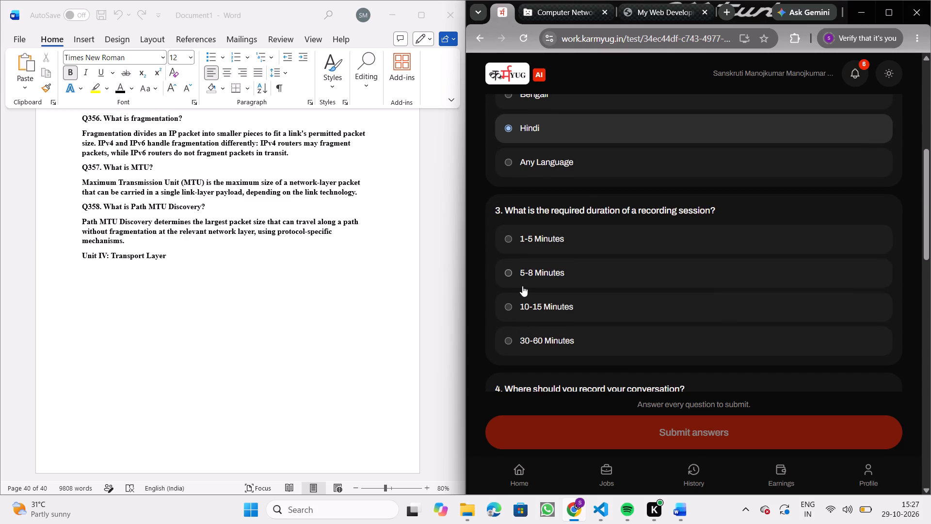
{"action": "left_click", "coordinate": [522, 286]}
{"action": "scroll", "coordinate": [522, 286], "scroll_direction": "down", "scroll_amount": 3}
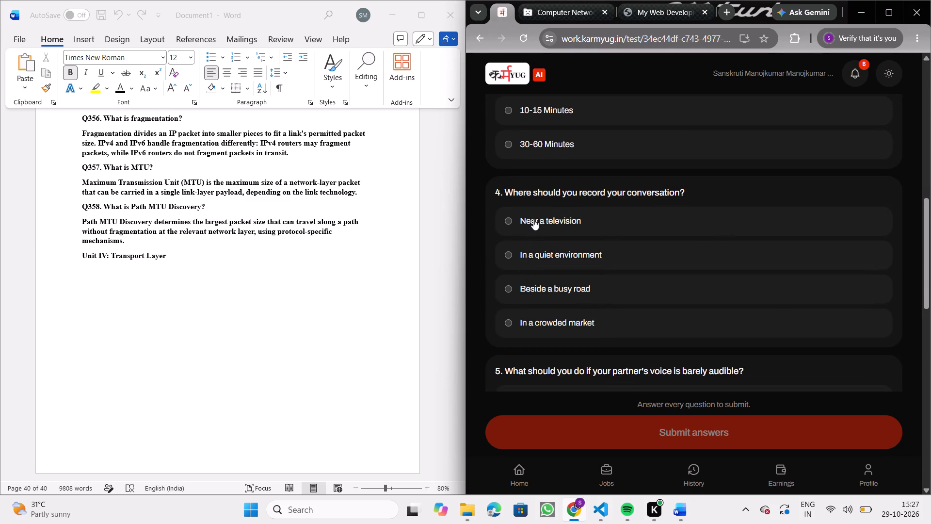
{"action": "left_click", "coordinate": [519, 262]}
{"action": "scroll", "coordinate": [519, 262], "scroll_direction": "up", "scroll_amount": 1}
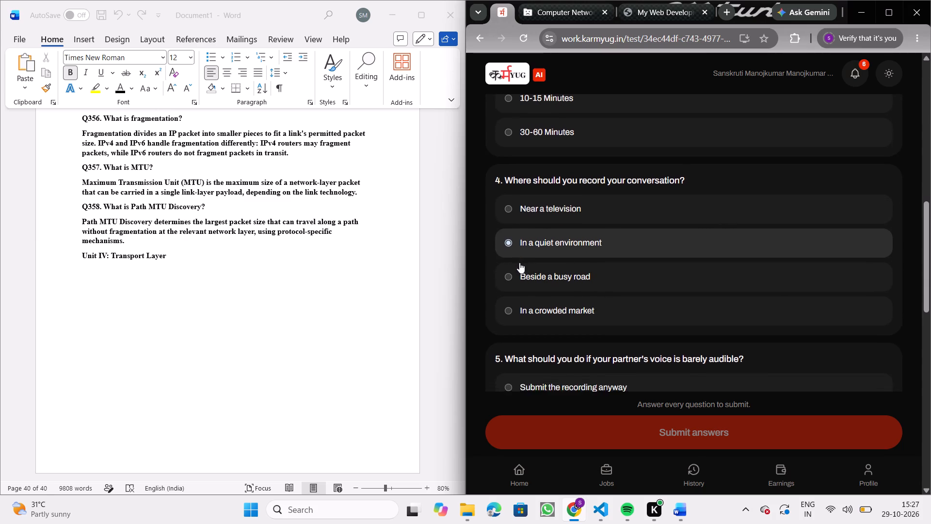
{"action": "scroll", "coordinate": [519, 262], "scroll_direction": "up", "scroll_amount": 1}
{"action": "left_click", "coordinate": [525, 156]}
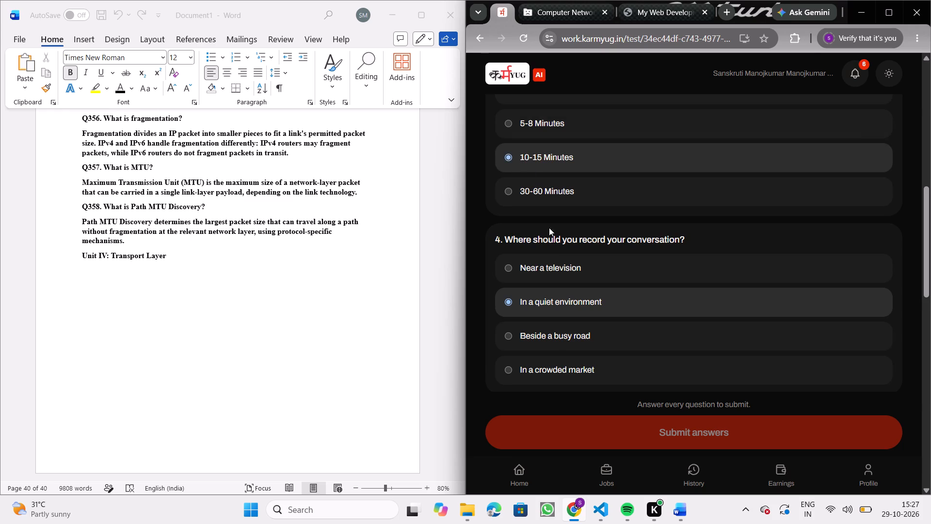
Answer test questions 5 and 6 with "Fix the recording setup and record again if needed" and "Naturally and clearly".
{"action": "scroll", "coordinate": [553, 248], "scroll_direction": "down", "scroll_amount": 3}
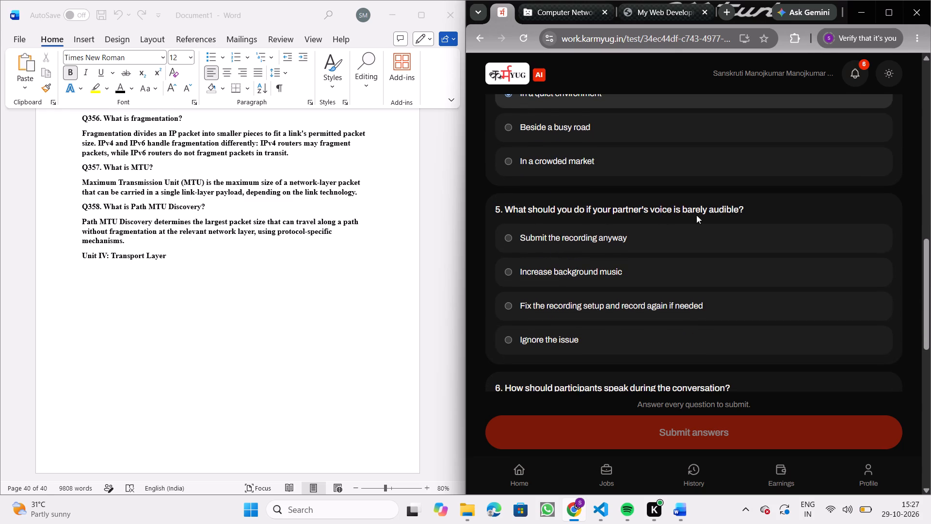
{"action": "left_click", "coordinate": [529, 305]}
{"action": "scroll", "coordinate": [529, 305], "scroll_direction": "down", "scroll_amount": 3}
{"action": "left_click", "coordinate": [538, 262]}
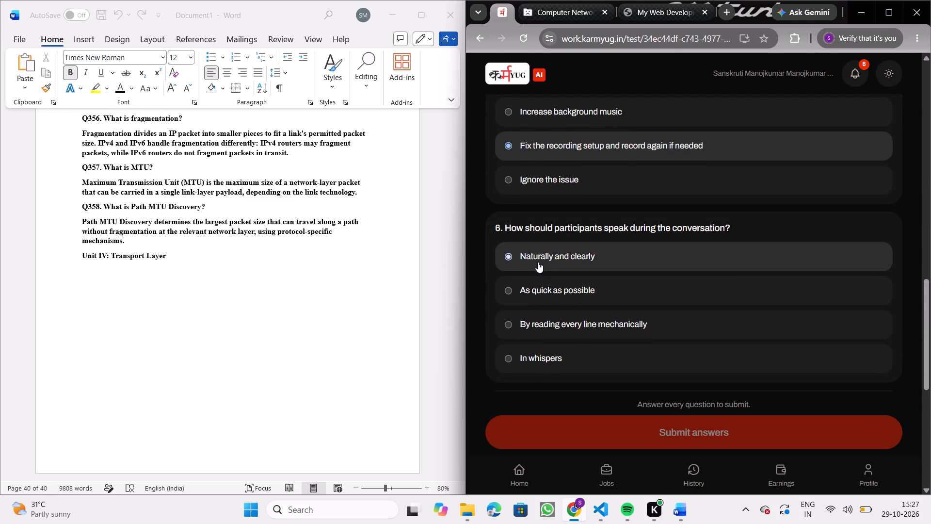
Answer questions 7 and 8 with "No duplicate submissions are not allowed" and "Check that the audio is complete and both voices are clear", and submit the test.
{"action": "scroll", "coordinate": [538, 262], "scroll_direction": "down", "scroll_amount": 3}
{"action": "left_click", "coordinate": [516, 338]}
{"action": "scroll", "coordinate": [516, 338], "scroll_direction": "down", "scroll_amount": 4}
{"action": "left_click", "coordinate": [554, 237]}
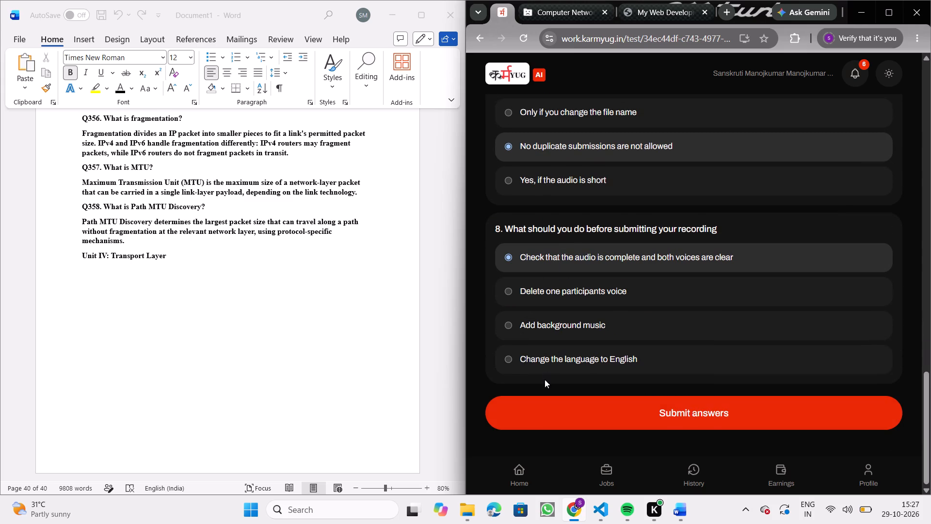
{"action": "left_click", "coordinate": [541, 401]}
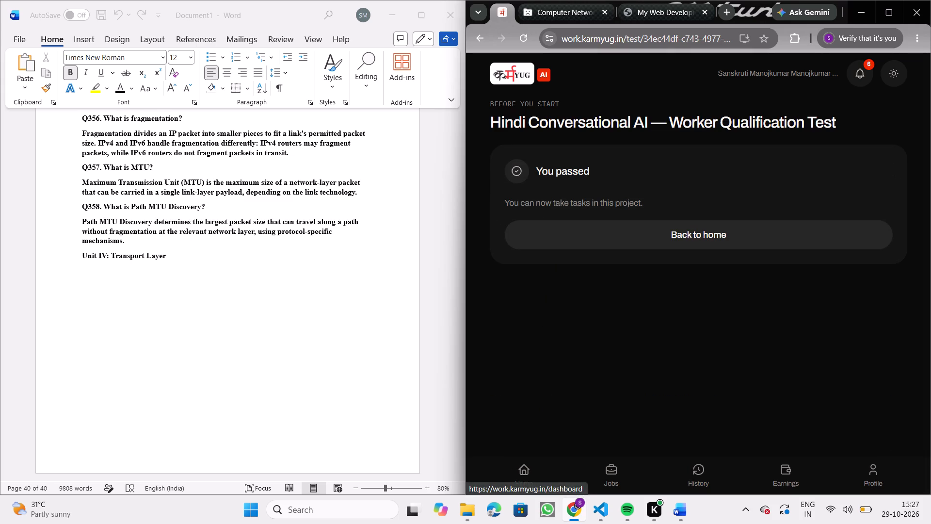
Return to the Karmyug home dashboard and request to join the Hindi Samvaad AI speech recording project.
{"action": "left_click", "coordinate": [612, 232]}
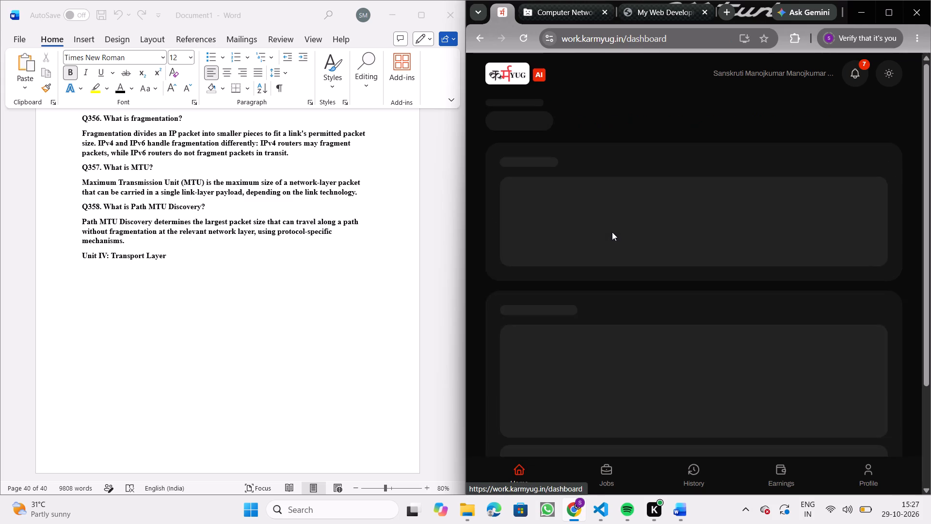
{"action": "scroll", "coordinate": [612, 232], "scroll_direction": "down", "scroll_amount": 3}
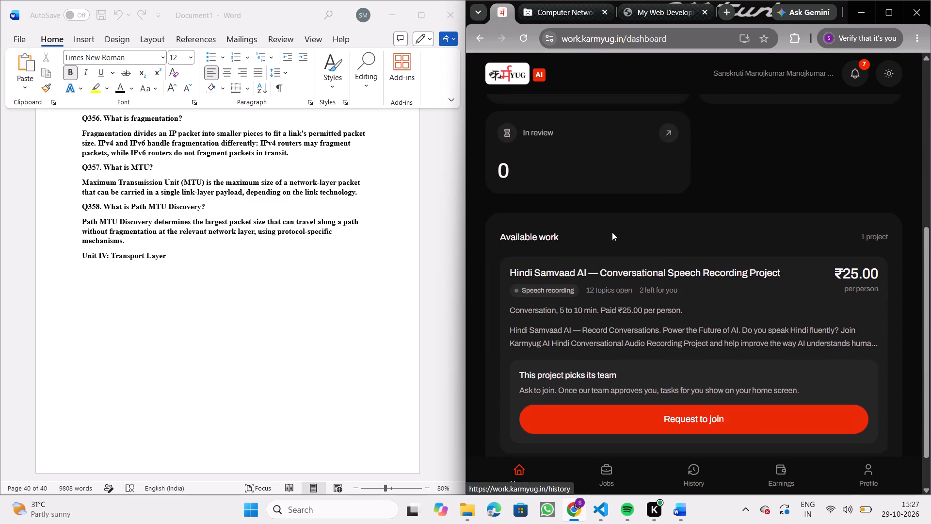
{"action": "scroll", "coordinate": [612, 232], "scroll_direction": "down", "scroll_amount": 1}
{"action": "left_click", "coordinate": [614, 364]}
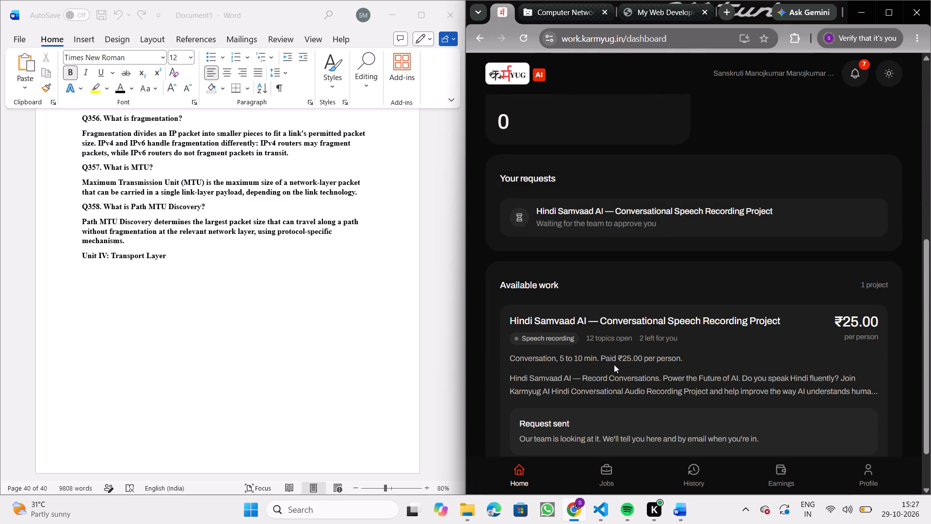
{"action": "scroll", "coordinate": [617, 257], "scroll_direction": "up", "scroll_amount": 4}
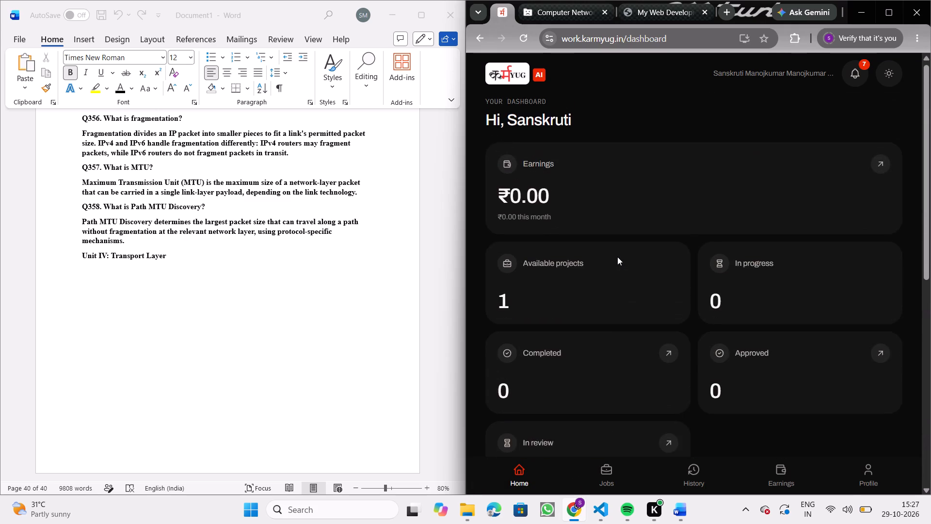
{"action": "scroll", "coordinate": [617, 257], "scroll_direction": "down", "scroll_amount": 4}
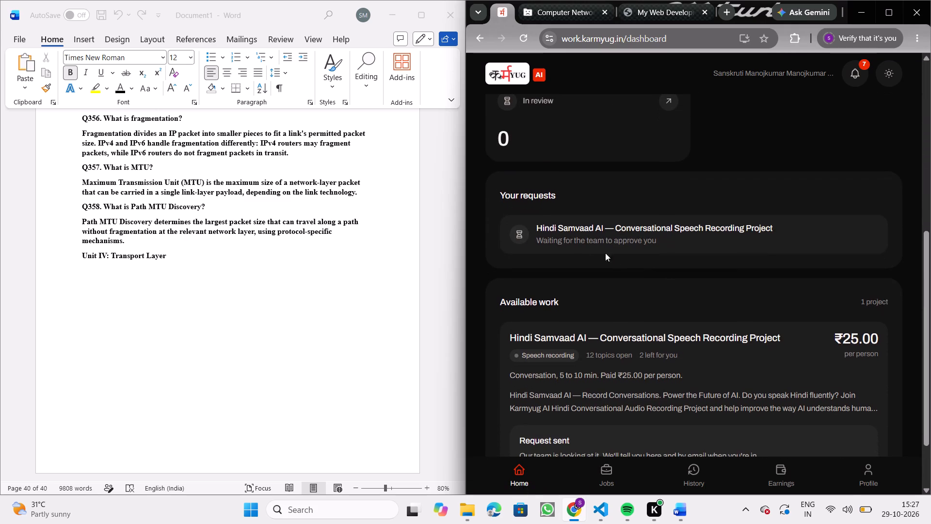
{"action": "left_click_drag", "start_coordinate": [557, 242], "coordinate": [654, 253]}
{"action": "left_click", "coordinate": [654, 253]}
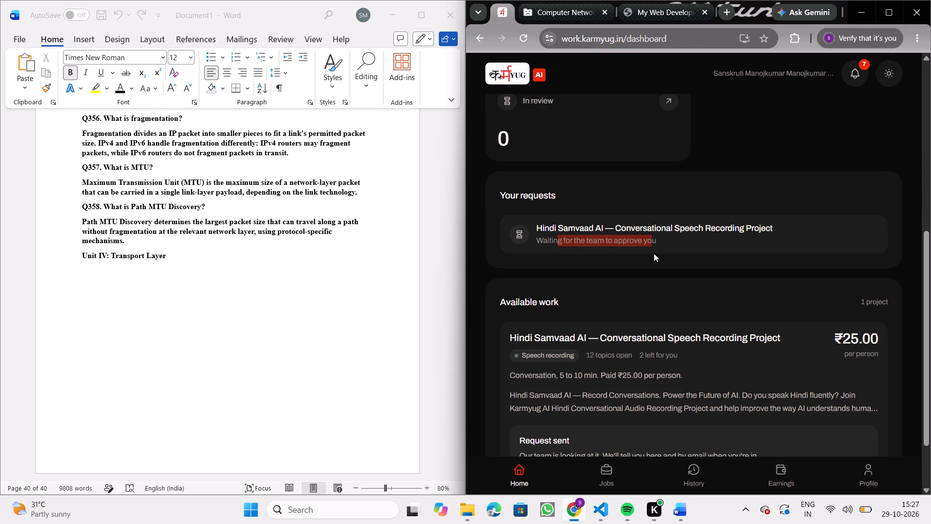
{"action": "left_click_drag", "start_coordinate": [564, 220], "coordinate": [745, 232]}
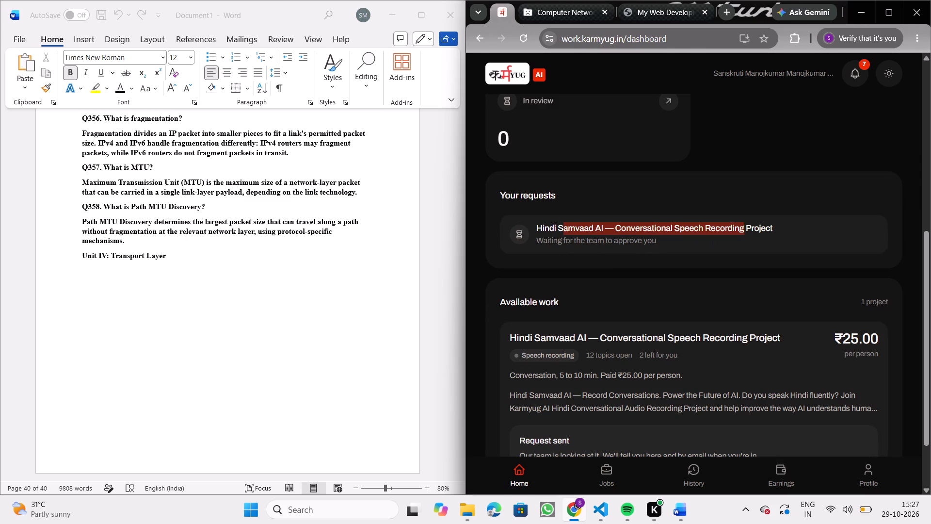
{"action": "left_click_drag", "start_coordinate": [745, 232], "coordinate": [758, 231]}
{"action": "left_click", "coordinate": [758, 231]}
{"action": "scroll", "coordinate": [758, 231], "scroll_direction": "down", "scroll_amount": 2}
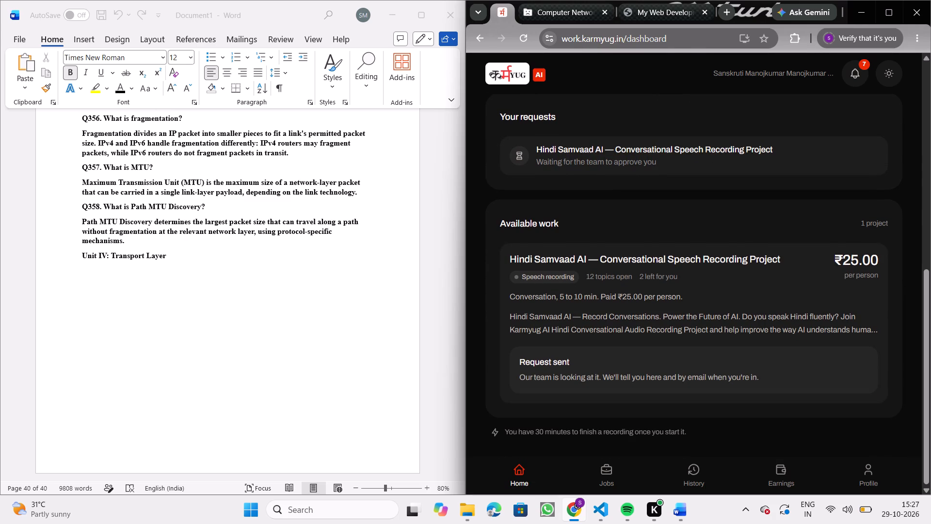
{"action": "left_click_drag", "start_coordinate": [588, 317], "coordinate": [738, 303]}
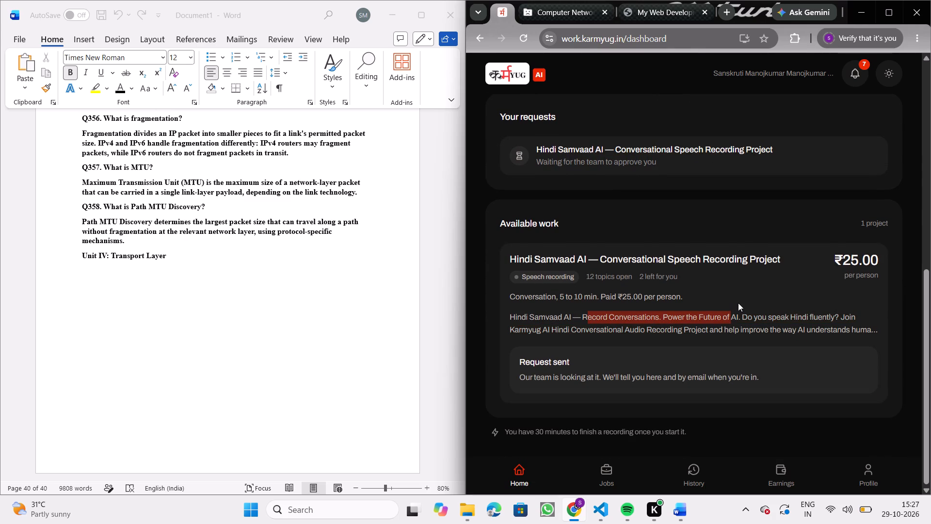
{"action": "left_click_drag", "start_coordinate": [738, 303], "coordinate": [774, 314]}
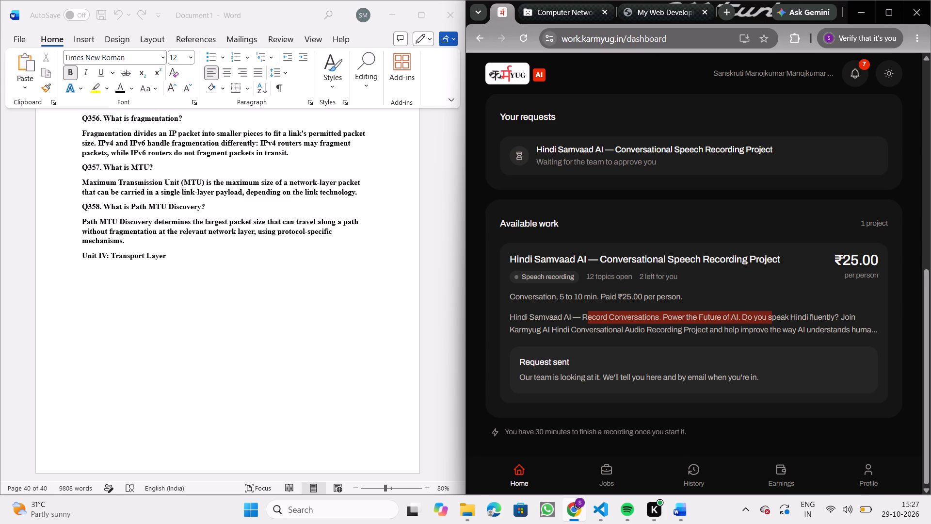
{"action": "left_click_drag", "start_coordinate": [774, 314], "coordinate": [588, 338]}
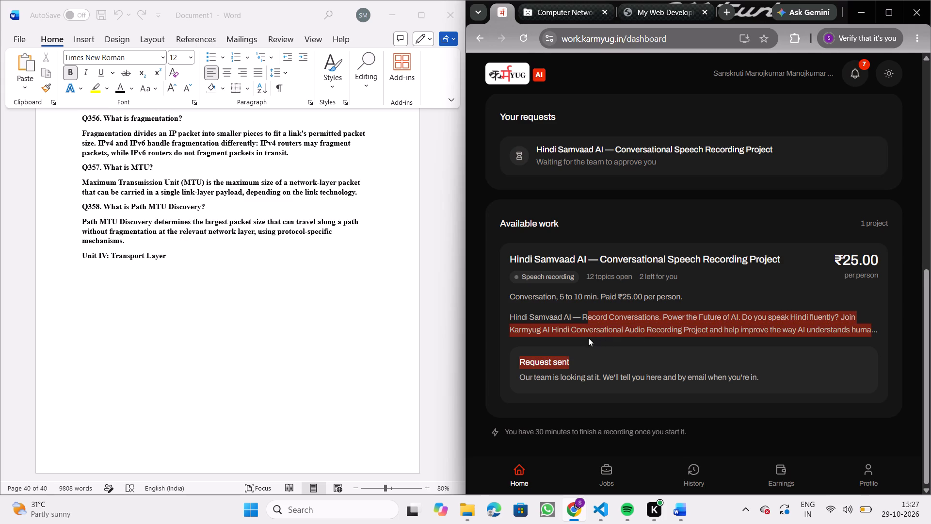
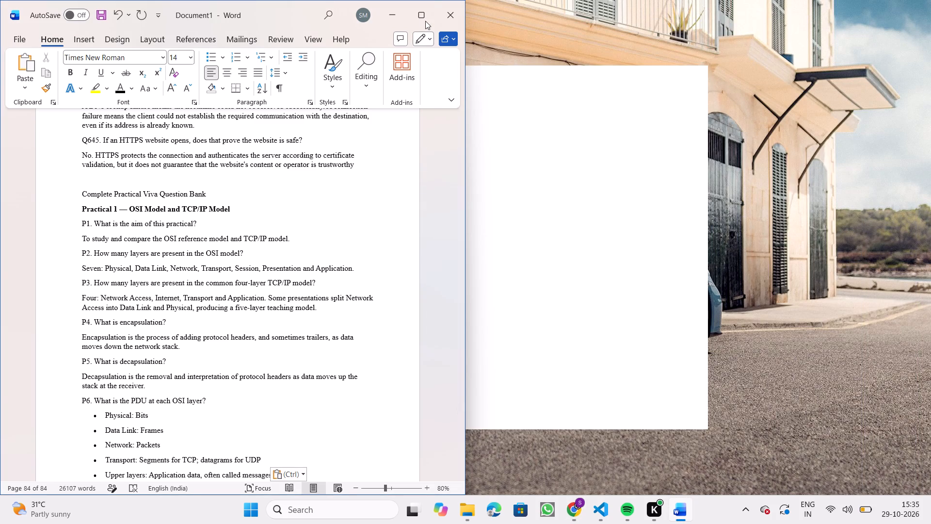
{"action": "left_click", "coordinate": [425, 21]}
Make the title "Computer Networks VIVA" on the first page bold.
{"action": "scroll", "coordinate": [363, 207], "scroll_direction": "up", "scroll_amount": 7}
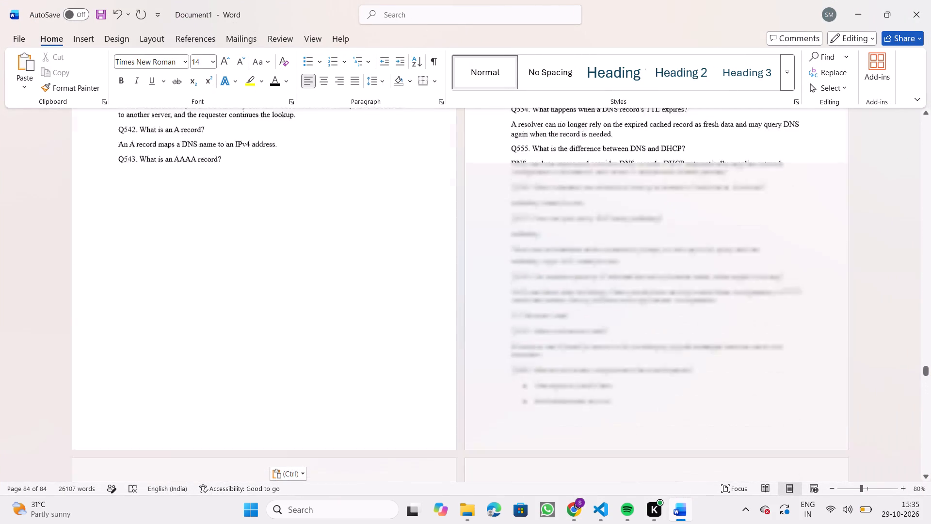
{"action": "scroll", "coordinate": [363, 207], "scroll_direction": "up", "scroll_amount": 2}
{"action": "scroll", "coordinate": [363, 207], "scroll_direction": "up", "scroll_amount": 5, "text": "ctrl"}
{"action": "scroll", "coordinate": [363, 207], "scroll_direction": "up", "scroll_amount": 13}
{"action": "scroll", "coordinate": [363, 207], "scroll_direction": "up", "scroll_amount": 15}
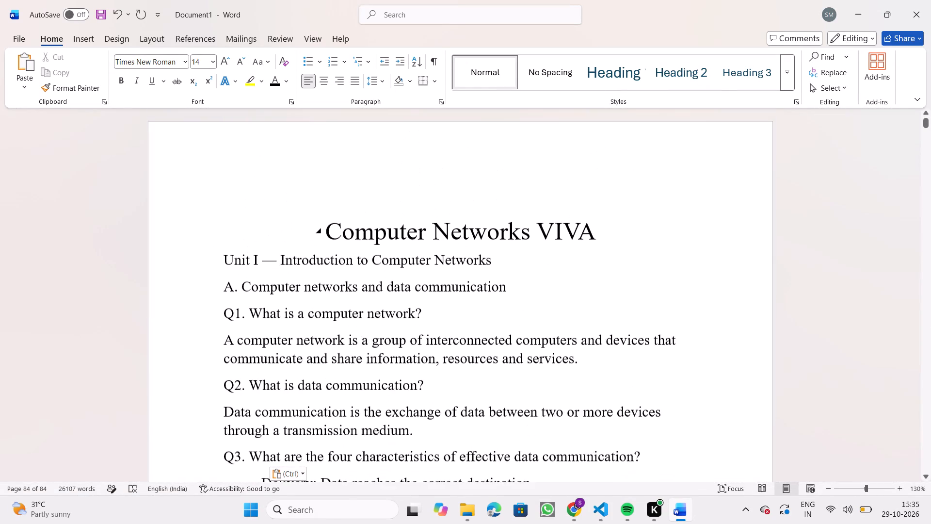
{"action": "scroll", "coordinate": [363, 207], "scroll_direction": "down", "scroll_amount": 2, "text": "ctrl"}
{"action": "left_click_drag", "start_coordinate": [346, 209], "coordinate": [372, 213]}
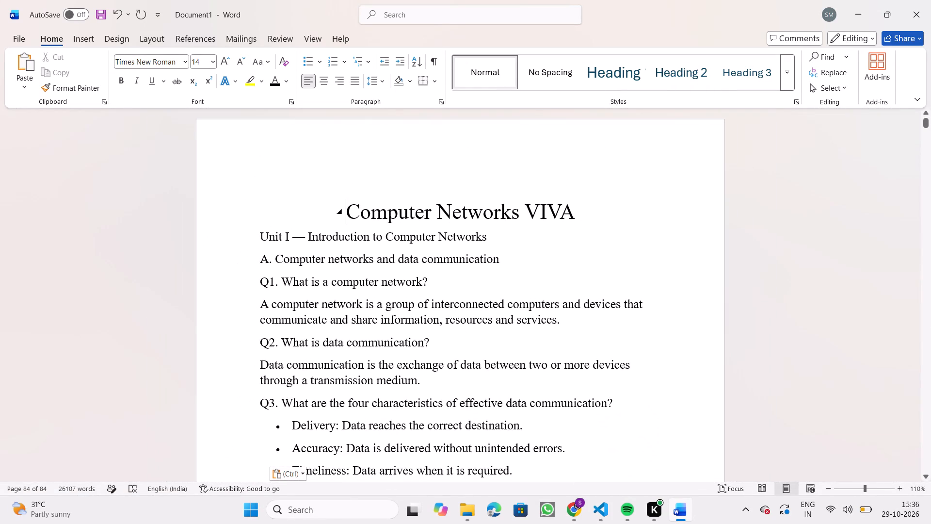
{"action": "left_click_drag", "start_coordinate": [372, 213], "coordinate": [585, 232]}
{"action": "left_click", "coordinate": [585, 232]}
{"action": "left_click_drag", "start_coordinate": [348, 217], "coordinate": [579, 219]}
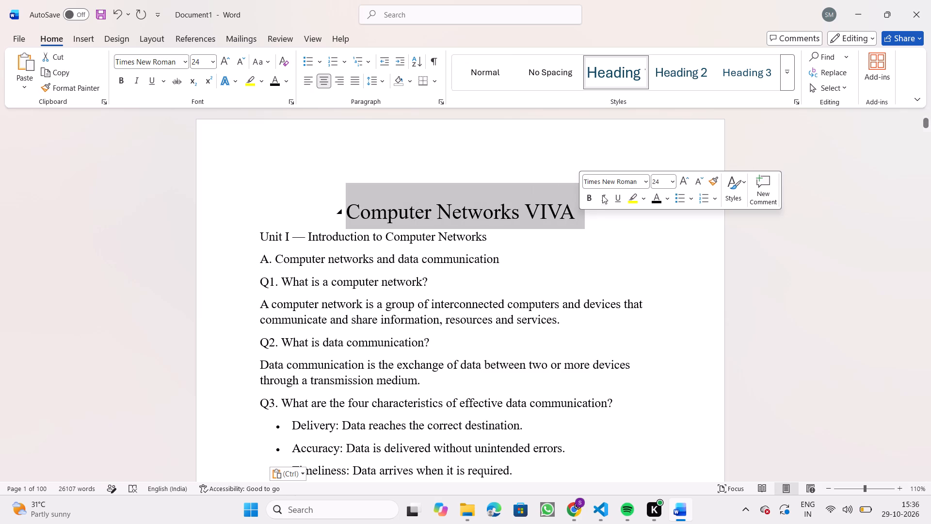
{"action": "left_click", "coordinate": [589, 195]}
{"action": "left_click", "coordinate": [527, 238]}
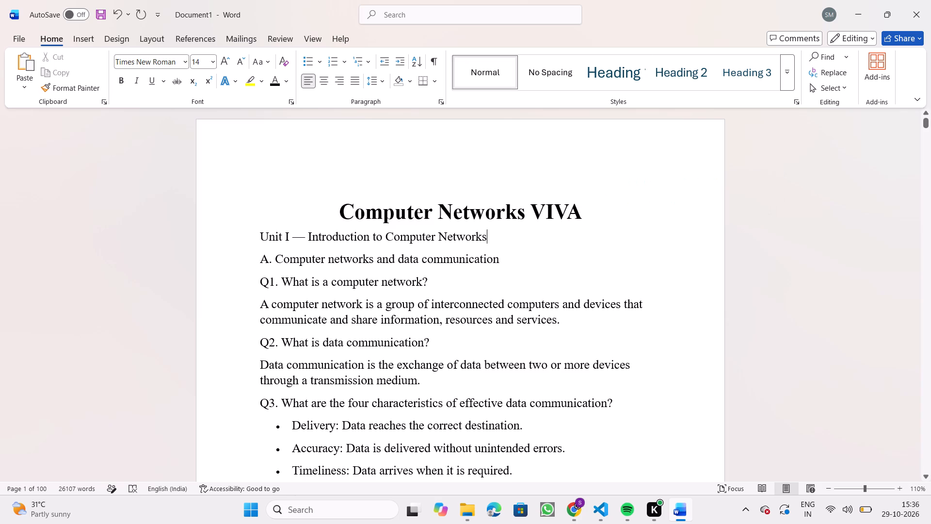
{"action": "left_click", "coordinate": [260, 192]}
Set the font of the entire document to Times New Roman.
{"action": "key", "text": "ctrl+a"}
{"action": "left_click", "coordinate": [164, 65]}
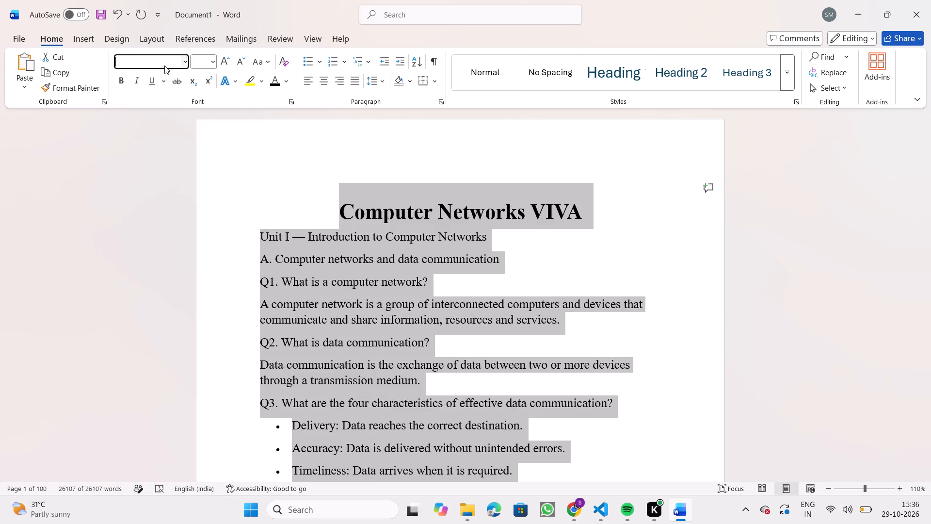
{"action": "type", "text": "times"}
{"action": "key", "text": "Return"}
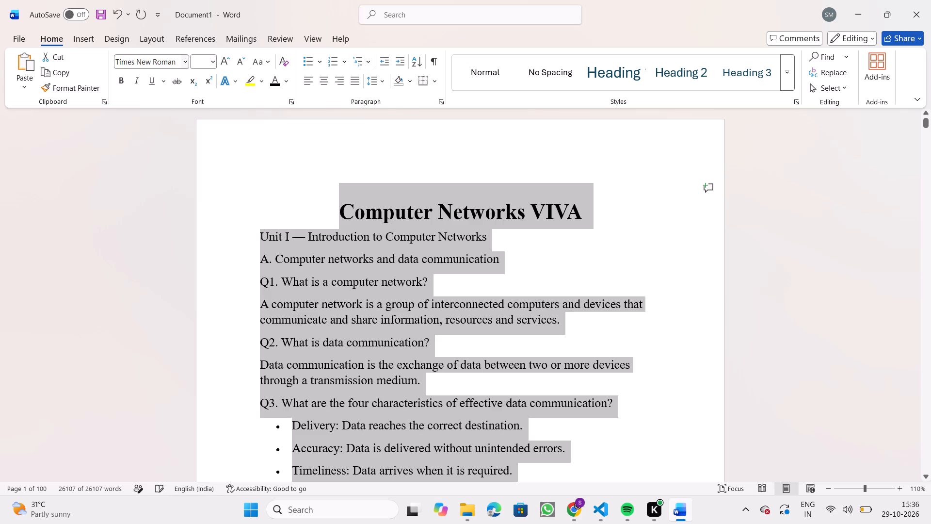
{"action": "left_click", "coordinate": [254, 181]}
Make the heading "Unit I — Introduction to Computer Networks" bold, 16 pt and centred.
{"action": "scroll", "coordinate": [257, 255], "scroll_direction": "down", "scroll_amount": 1}
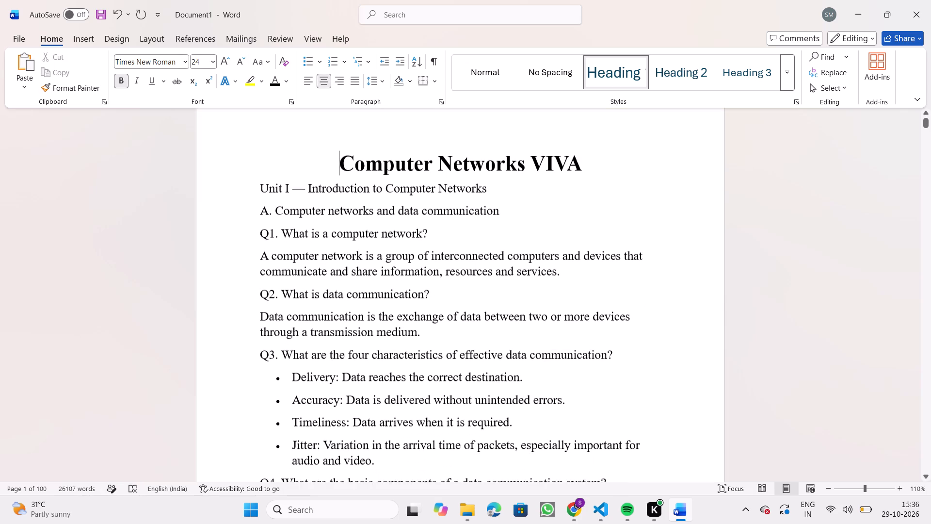
{"action": "left_click_drag", "start_coordinate": [259, 188], "coordinate": [494, 192]}
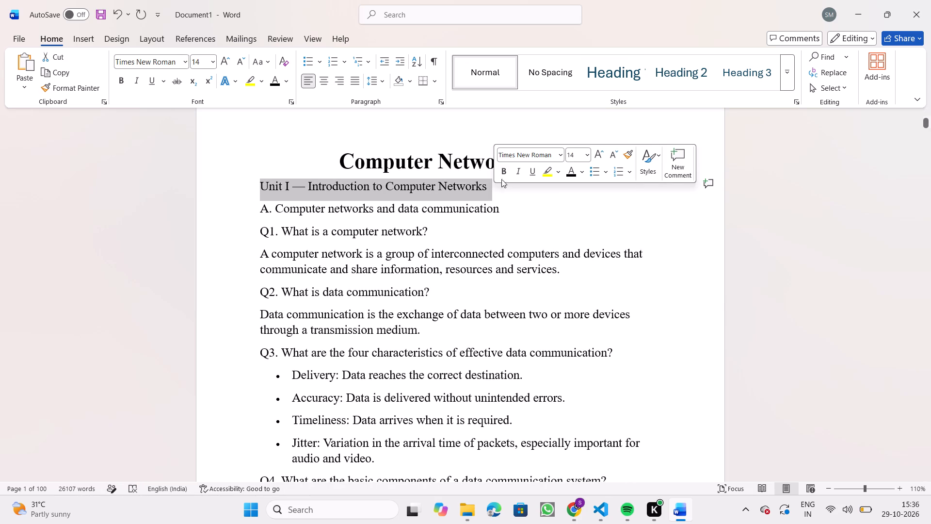
{"action": "left_click", "coordinate": [505, 171]}
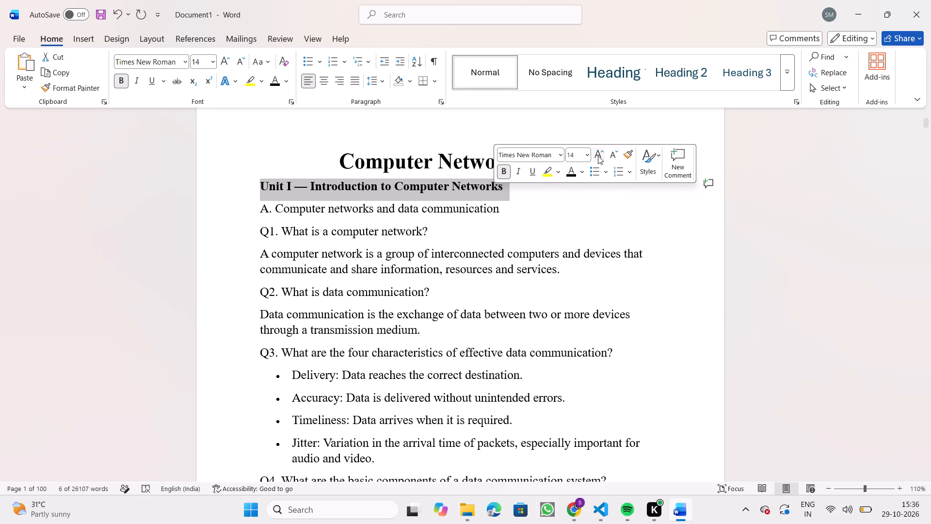
{"action": "left_click", "coordinate": [597, 155]}
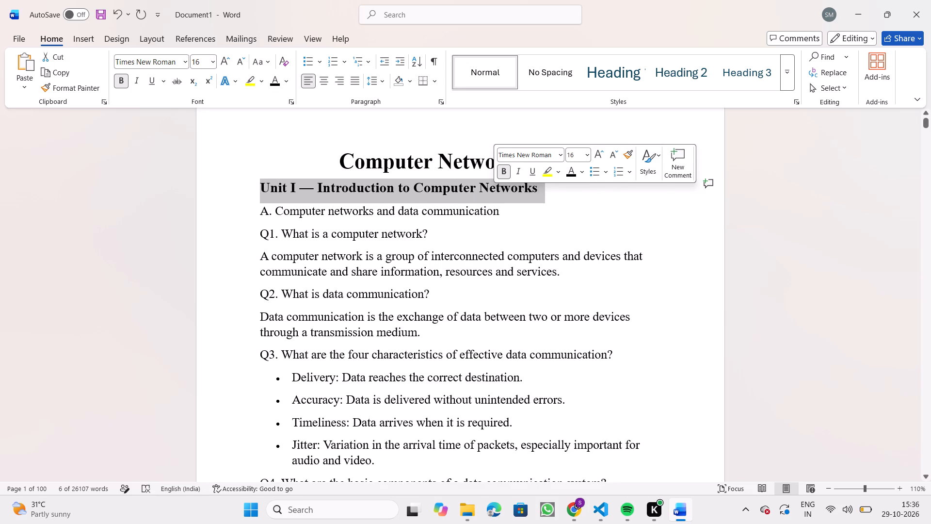
{"action": "left_click", "coordinate": [322, 83]}
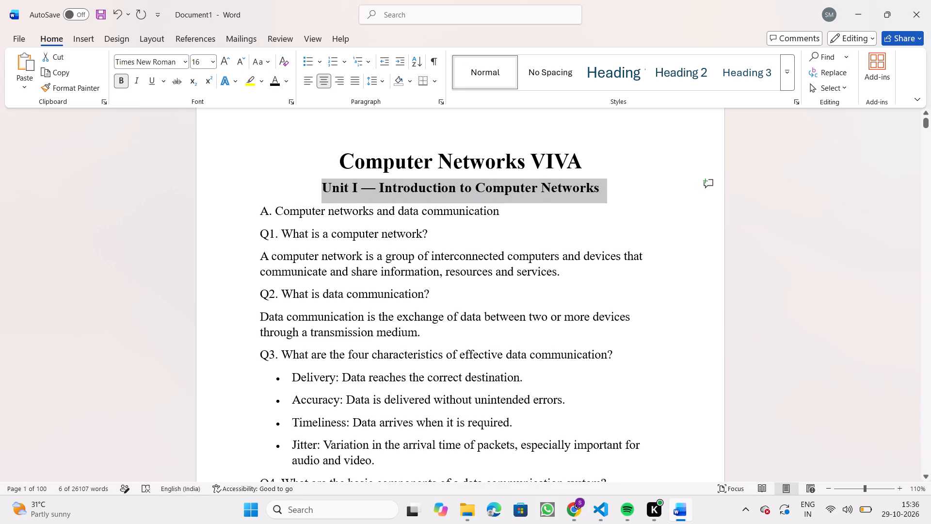
Make the subheading "A. Computer networks and data communication" bold.
{"action": "left_click_drag", "start_coordinate": [262, 217], "coordinate": [475, 209]}
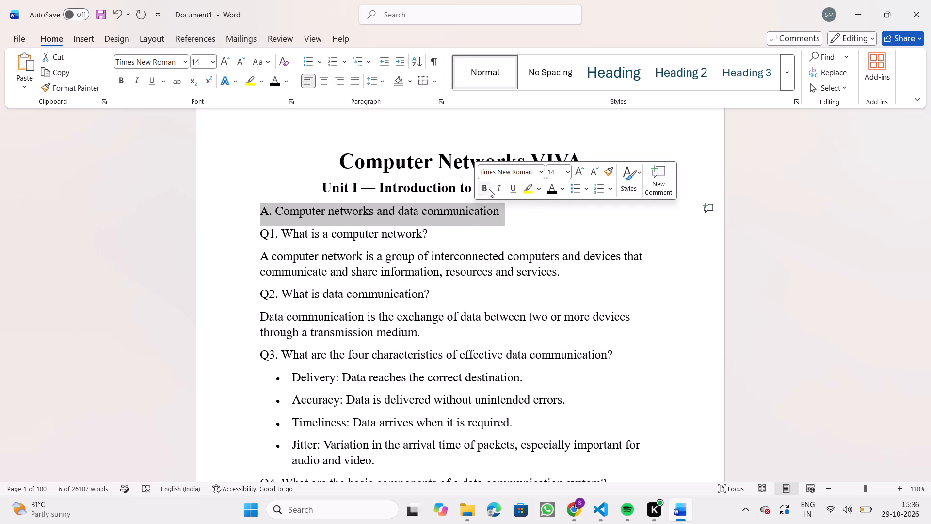
{"action": "left_click", "coordinate": [489, 189]}
Make the question lines Q1, Q2 and Q3 under subheading A bold, including the Q3 number.
{"action": "scroll", "coordinate": [380, 294], "scroll_direction": "down", "scroll_amount": 1}
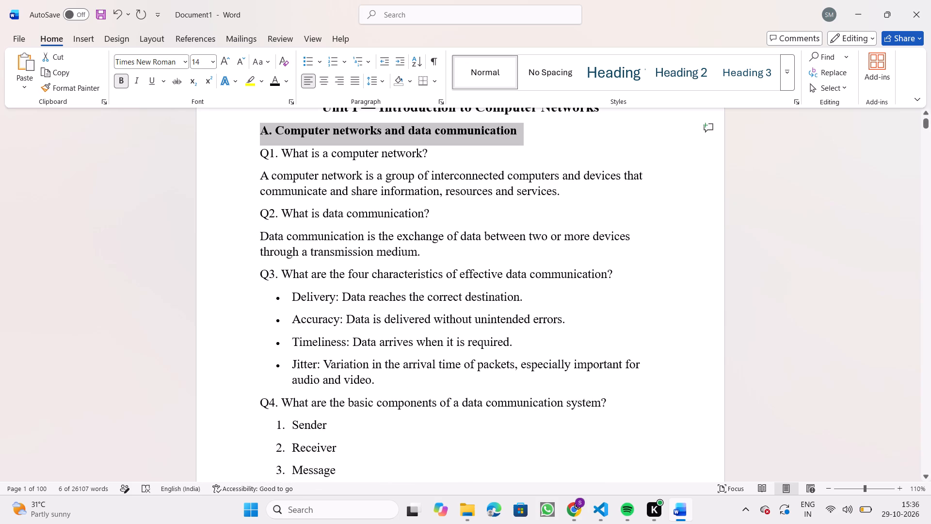
{"action": "left_click_drag", "start_coordinate": [262, 160], "coordinate": [427, 156]}
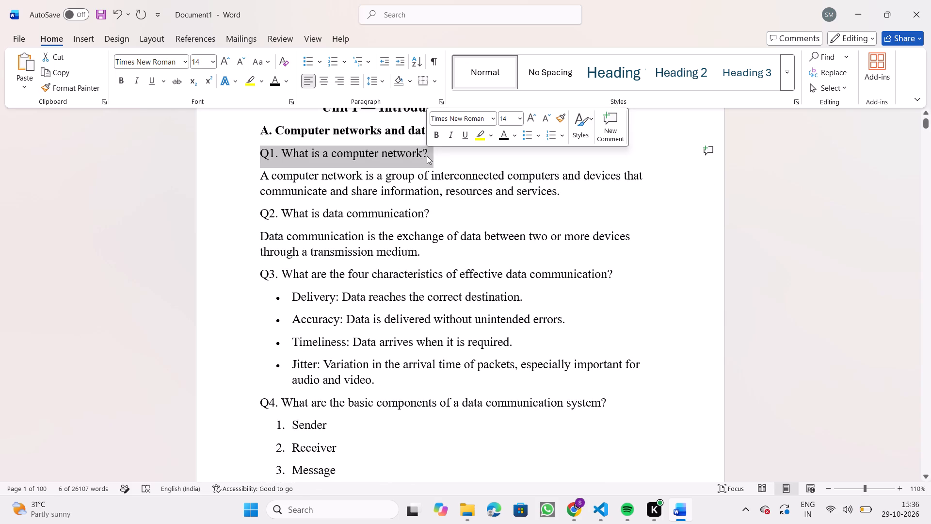
{"action": "left_click", "coordinate": [435, 135]}
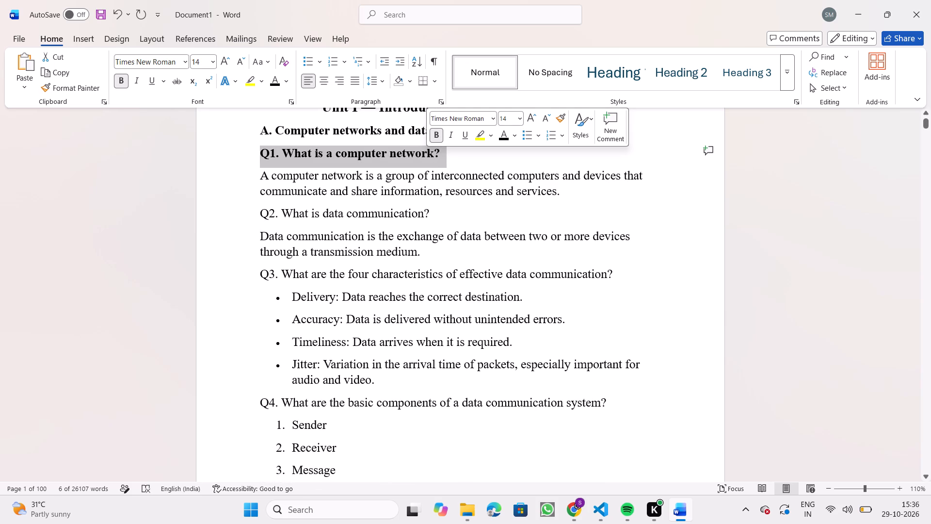
{"action": "left_click_drag", "start_coordinate": [262, 216], "coordinate": [421, 213]}
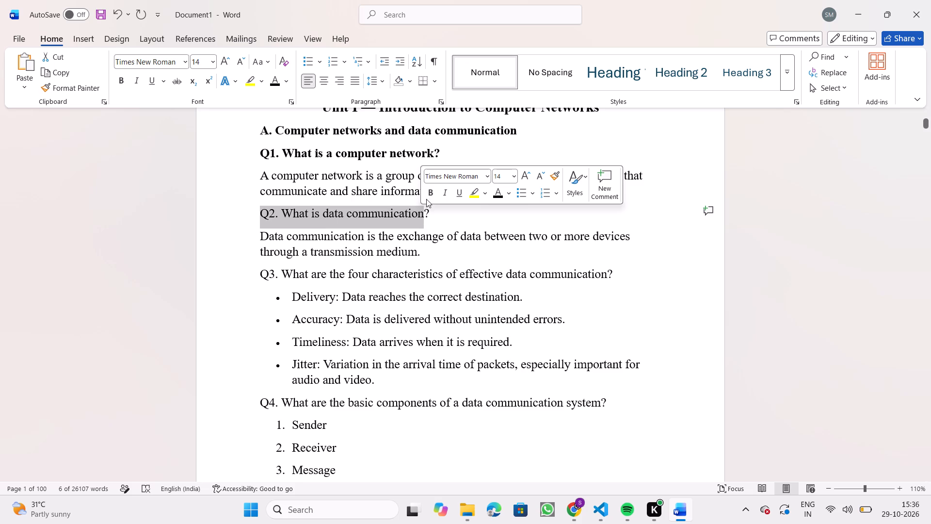
{"action": "left_click", "coordinate": [427, 191]}
{"action": "left_click_drag", "start_coordinate": [272, 275], "coordinate": [377, 270]}
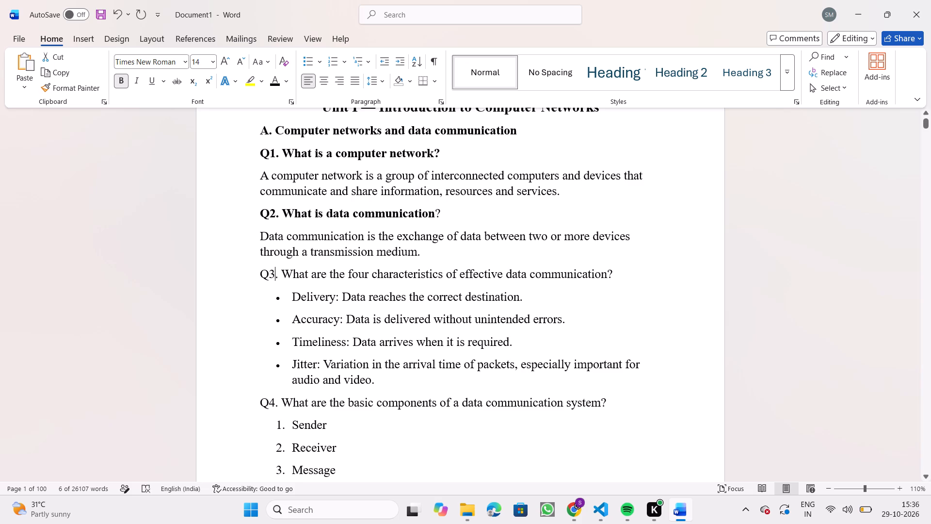
{"action": "left_click_drag", "start_coordinate": [377, 270], "coordinate": [601, 274]}
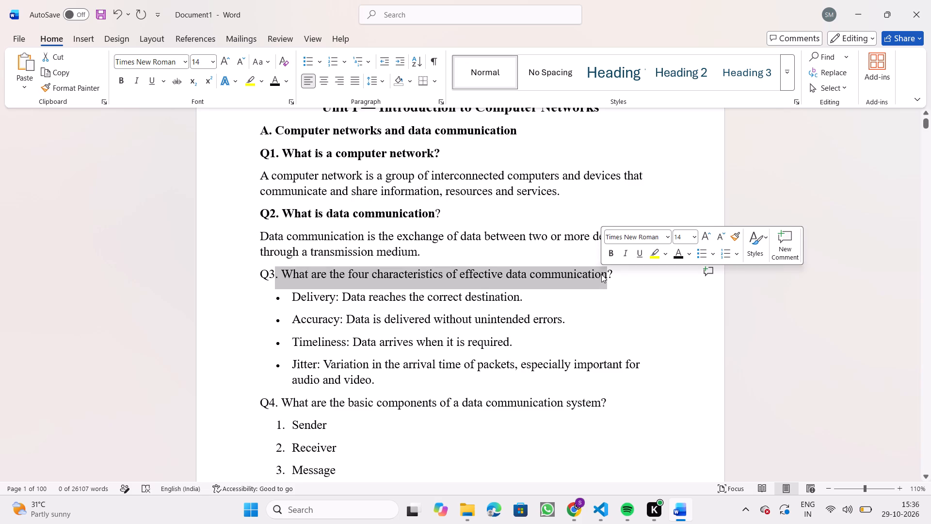
{"action": "left_click", "coordinate": [610, 251]}
{"action": "left_click", "coordinate": [336, 352]}
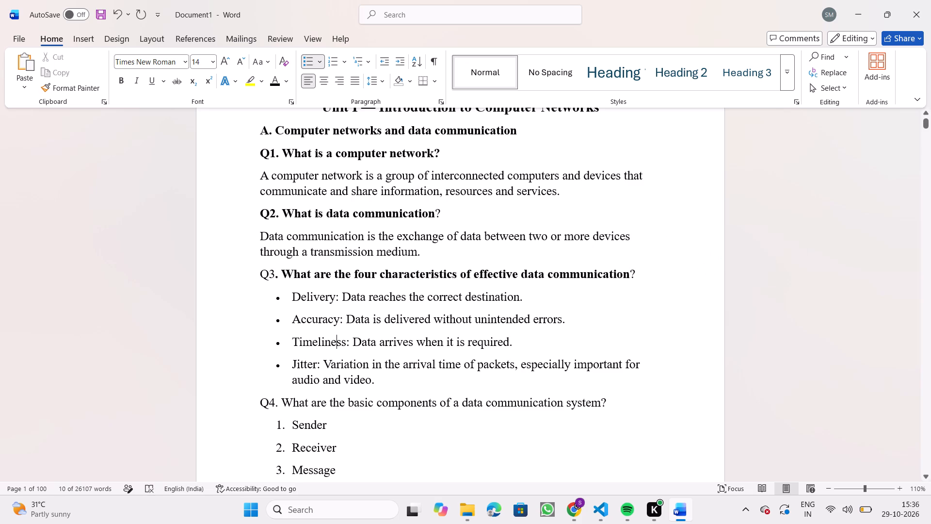
{"action": "scroll", "coordinate": [336, 352], "scroll_direction": "down", "scroll_amount": 1}
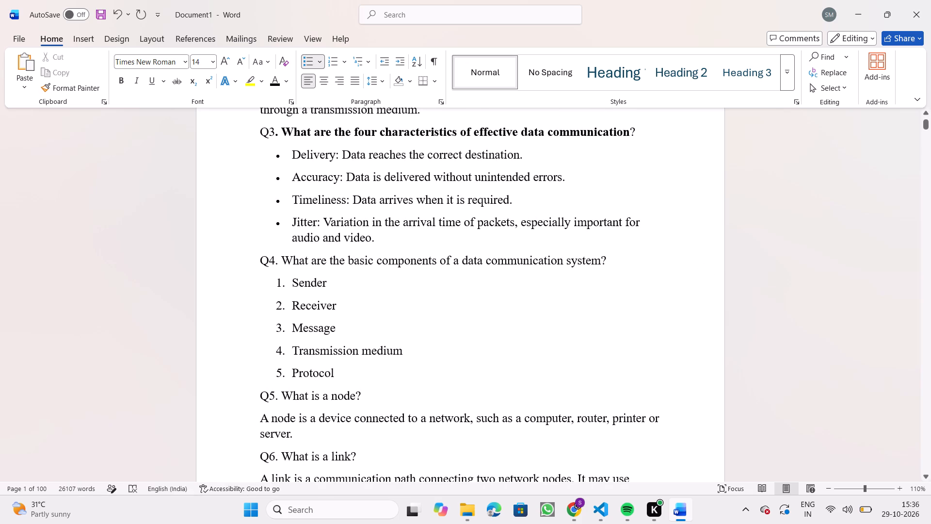
{"action": "left_click_drag", "start_coordinate": [261, 131], "coordinate": [289, 135]}
{"action": "left_click", "coordinate": [295, 120]}
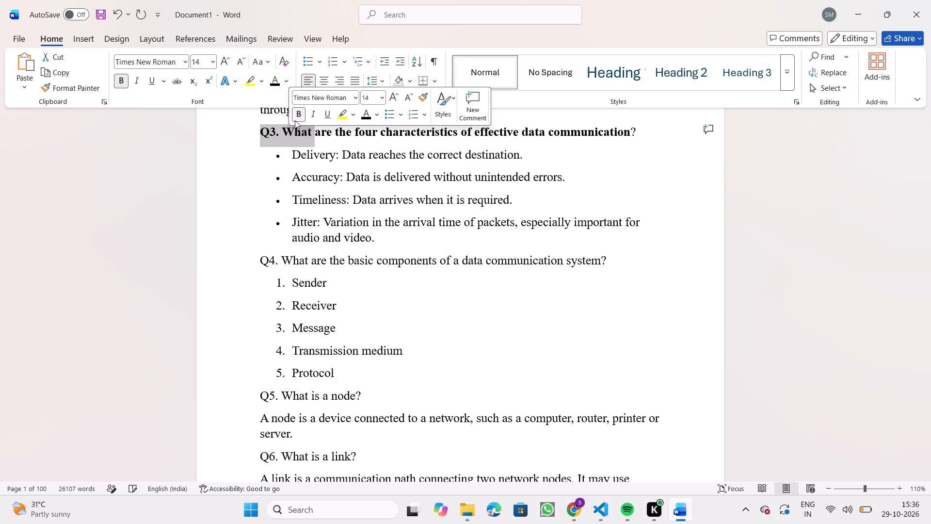
{"action": "left_click", "coordinate": [257, 184]}
Make the question lines Q4 to Q7 on the first page bold, leaving their answers in regular weight.
{"action": "scroll", "coordinate": [257, 184], "scroll_direction": "down", "scroll_amount": 1}
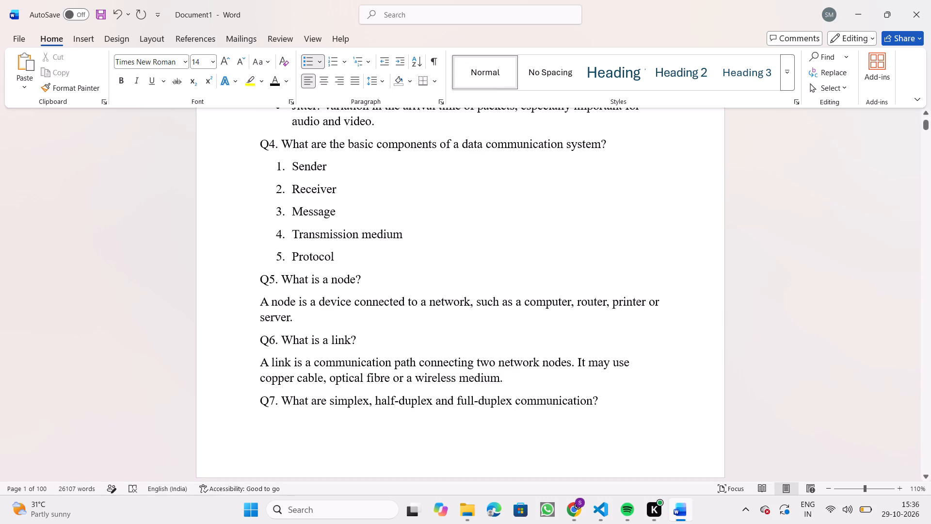
{"action": "left_click_drag", "start_coordinate": [261, 148], "coordinate": [586, 152]}
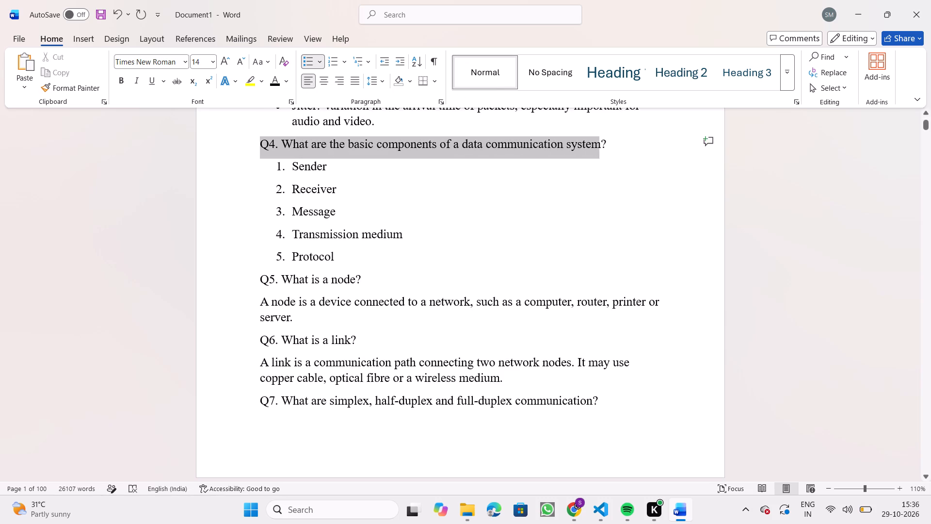
{"action": "left_click_drag", "start_coordinate": [586, 152], "coordinate": [618, 152]}
{"action": "left_click", "coordinate": [627, 126]}
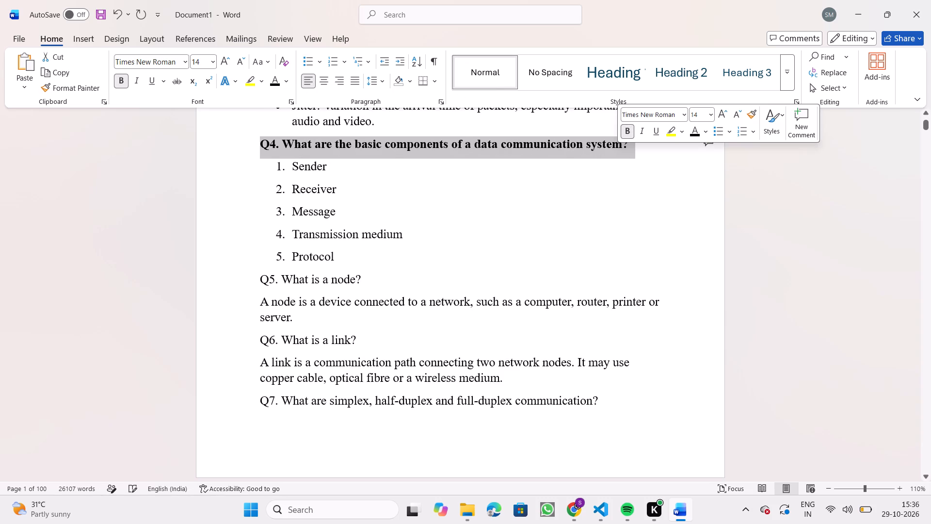
{"action": "left_click_drag", "start_coordinate": [261, 279], "coordinate": [355, 278]}
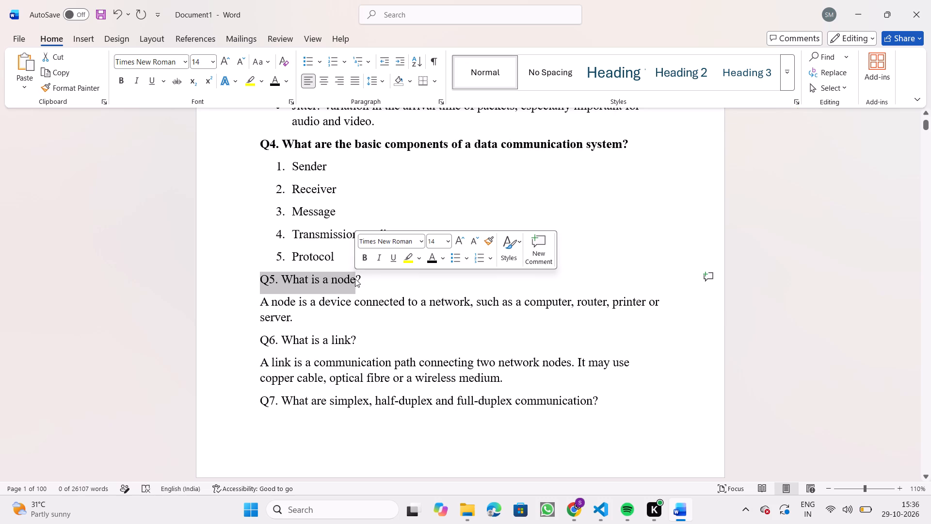
{"action": "left_click", "coordinate": [360, 259]}
{"action": "scroll", "coordinate": [348, 318], "scroll_direction": "down", "scroll_amount": 1}
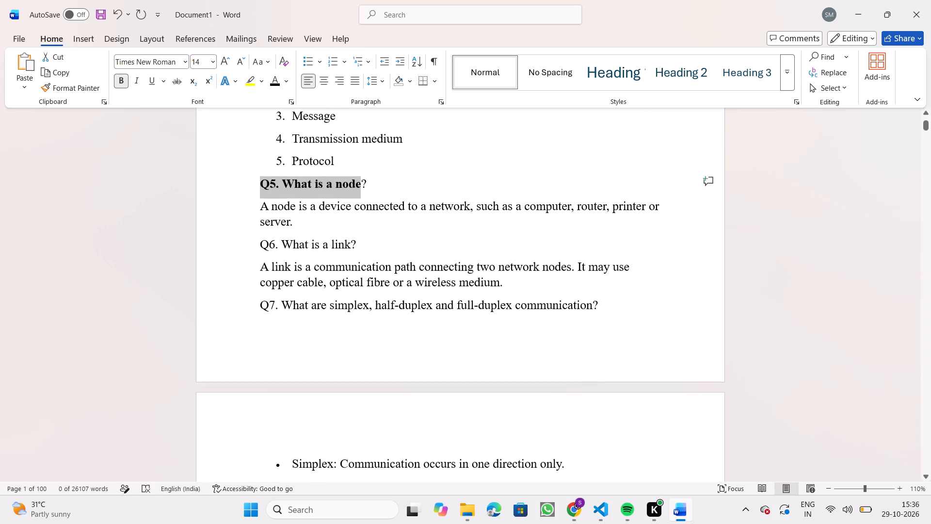
{"action": "left_click_drag", "start_coordinate": [263, 244], "coordinate": [366, 246]}
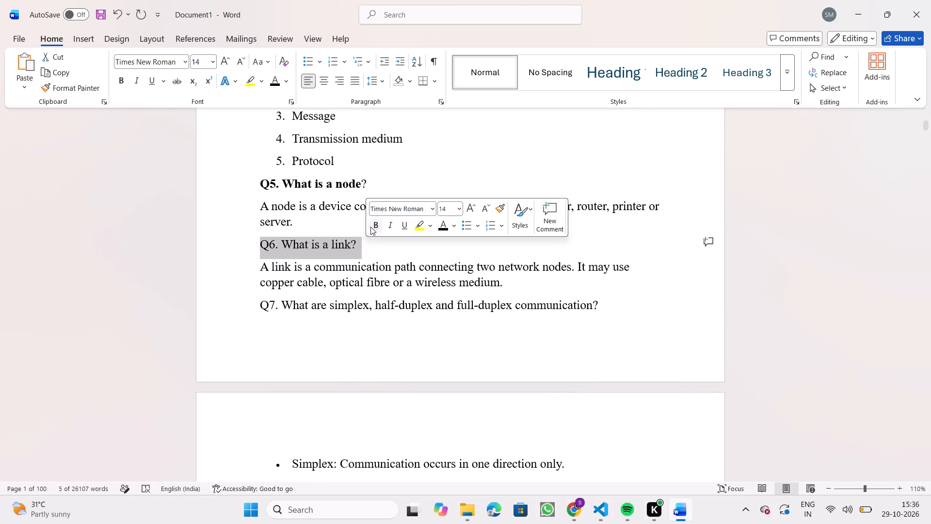
{"action": "left_click", "coordinate": [370, 227]}
{"action": "left_click_drag", "start_coordinate": [260, 309], "coordinate": [525, 315]}
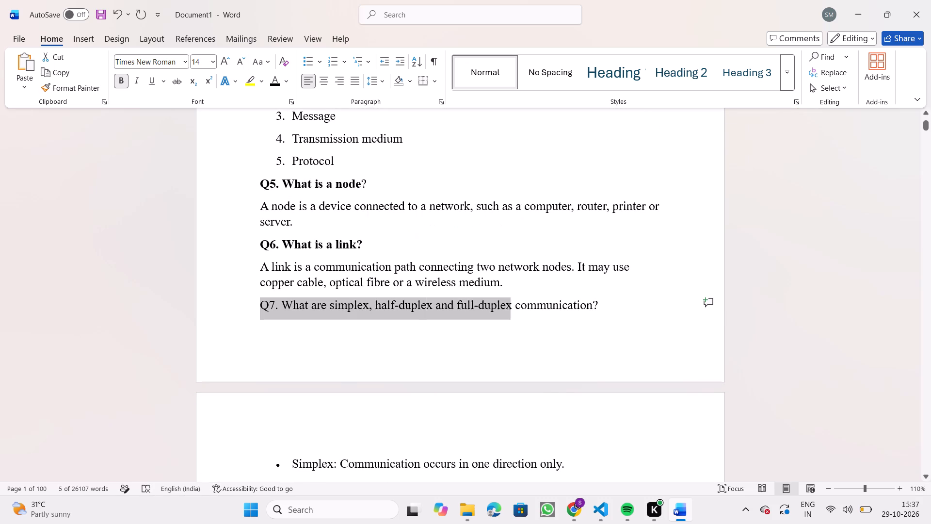
{"action": "left_click_drag", "start_coordinate": [525, 315], "coordinate": [597, 309]}
{"action": "left_click", "coordinate": [606, 293]}
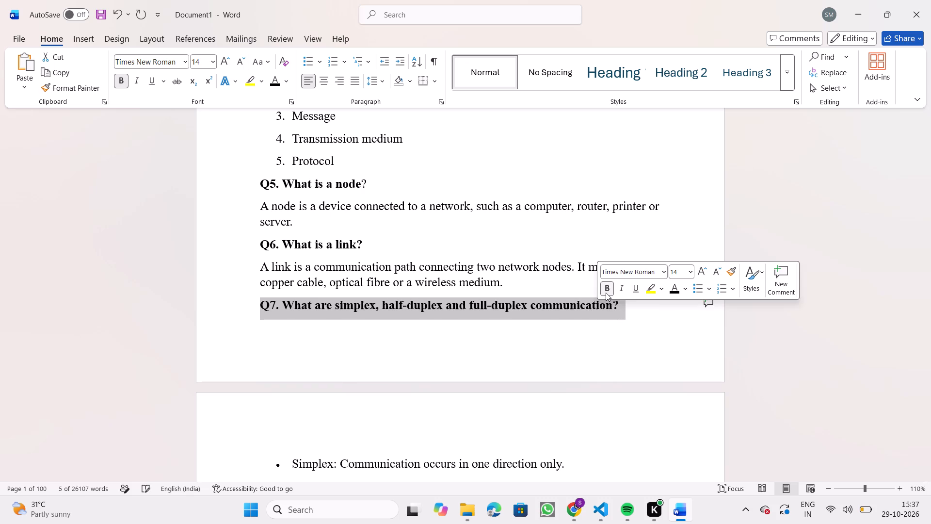
{"action": "scroll", "coordinate": [421, 377], "scroll_direction": "down", "scroll_amount": 2}
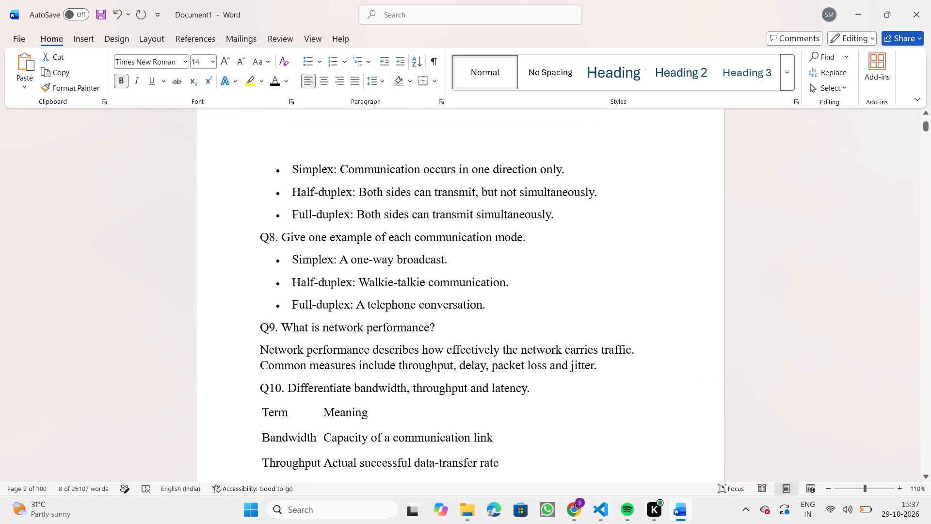
{"action": "left_click_drag", "start_coordinate": [259, 237], "coordinate": [518, 240]}
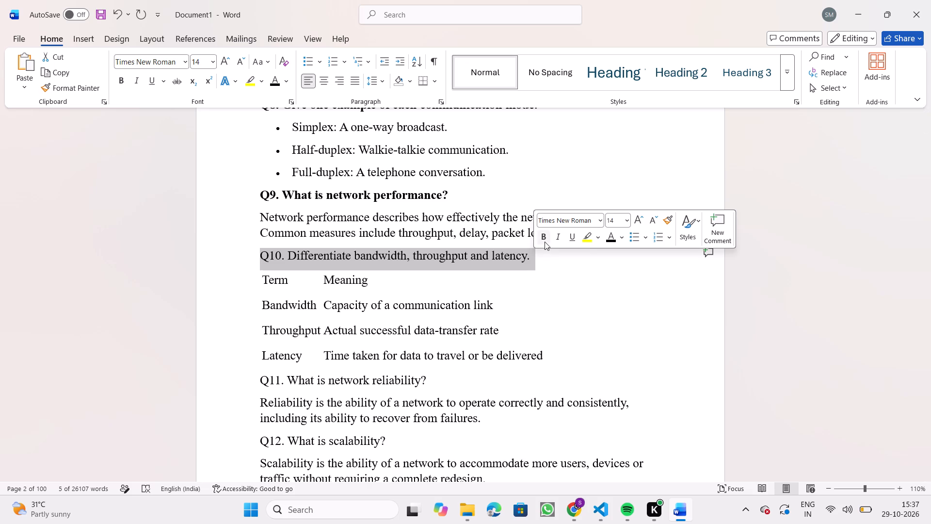
{"action": "left_click", "coordinate": [545, 242]}
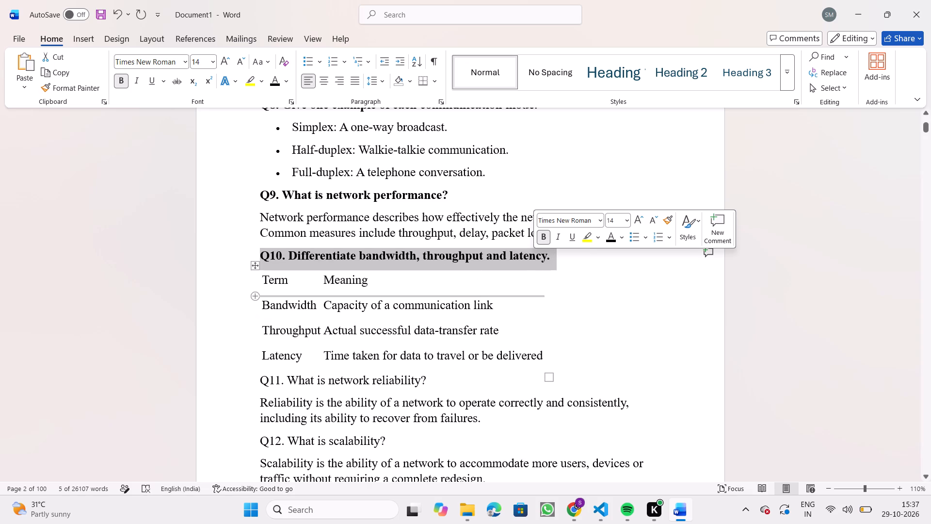
Apply the plain table style with black grid borders to the bandwidth, throughput and latency table under Q10.
{"action": "left_click", "coordinate": [256, 269]}
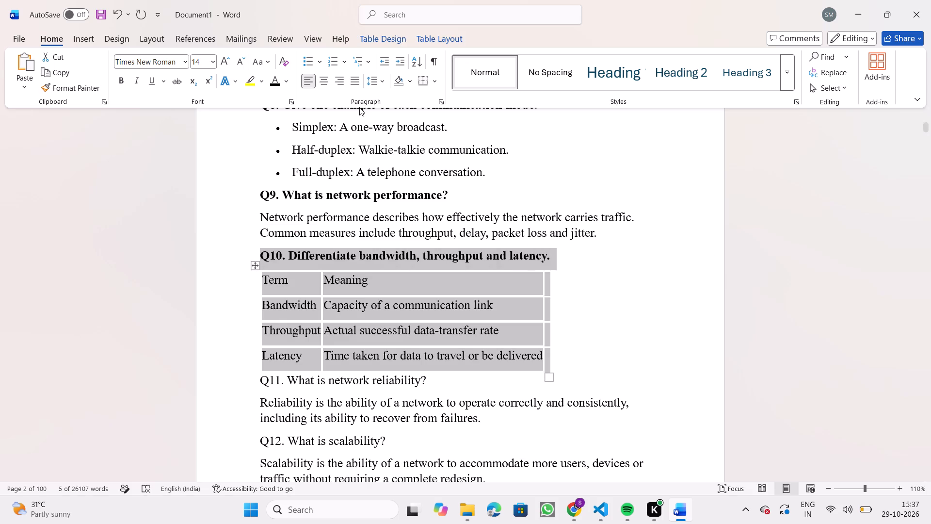
{"action": "left_click", "coordinate": [373, 43]}
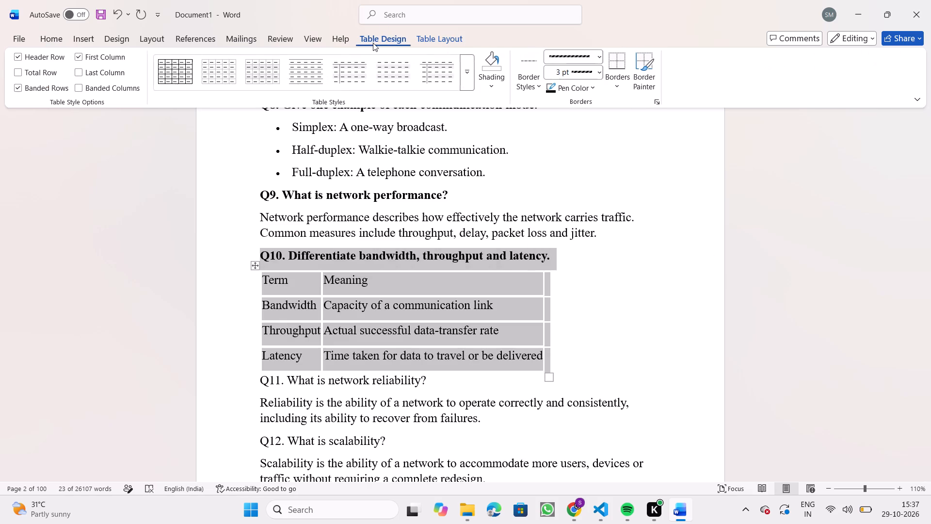
{"action": "left_click", "coordinate": [194, 71]}
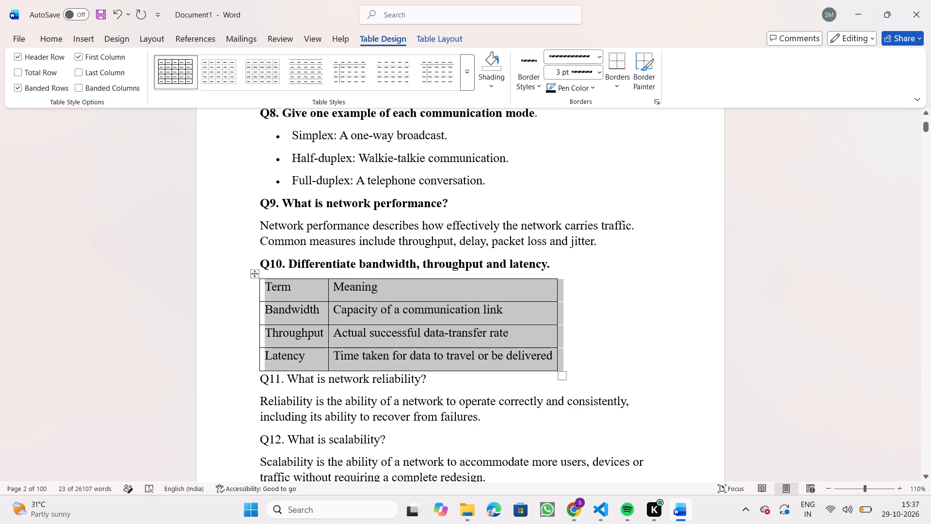
{"action": "left_click", "coordinate": [207, 297]}
{"action": "left_click", "coordinate": [267, 286]}
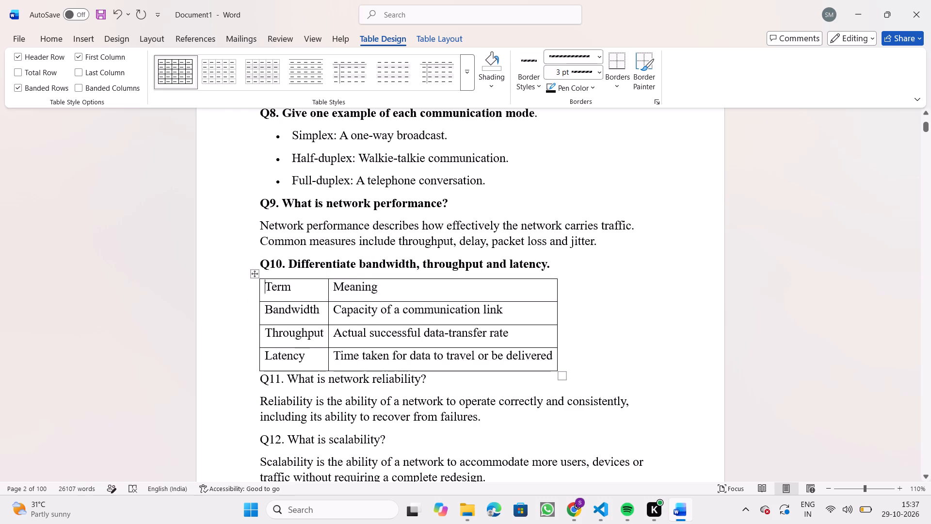
Make the question lines Q11, Q12, Q13 and Q14 below the Q10 table bold, leaving their answers in regular weight.
{"action": "scroll", "coordinate": [311, 327], "scroll_direction": "down", "scroll_amount": 1}
{"action": "left_click_drag", "start_coordinate": [260, 213], "coordinate": [313, 214]}
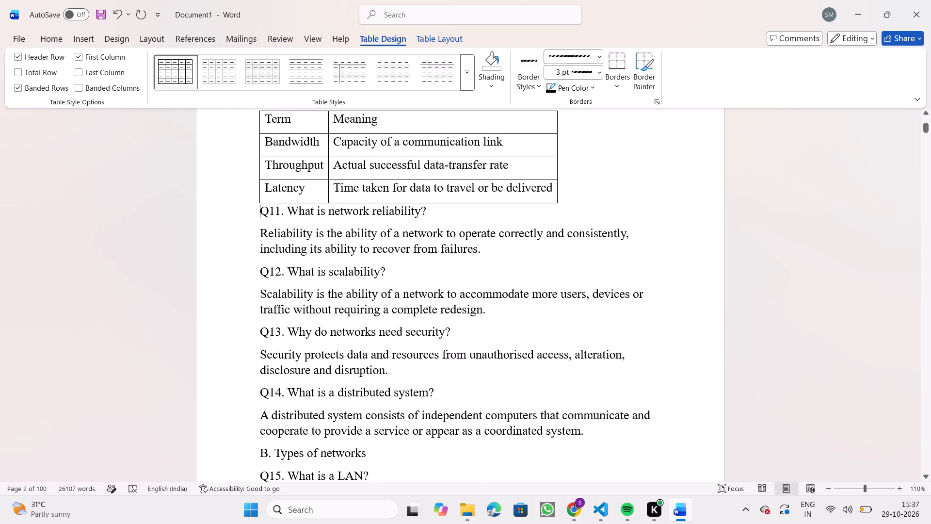
{"action": "left_click_drag", "start_coordinate": [313, 214], "coordinate": [425, 212]}
{"action": "left_click", "coordinate": [436, 190]}
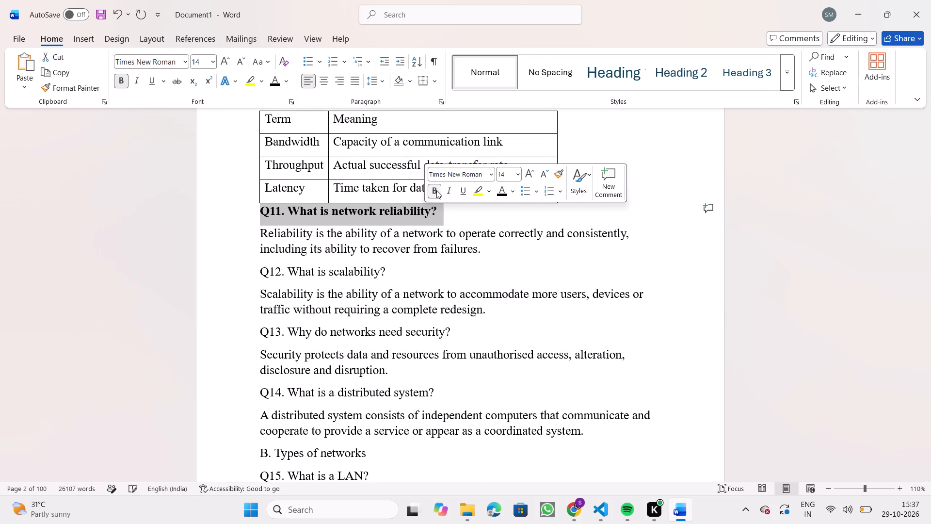
{"action": "left_click_drag", "start_coordinate": [260, 272], "coordinate": [386, 275]}
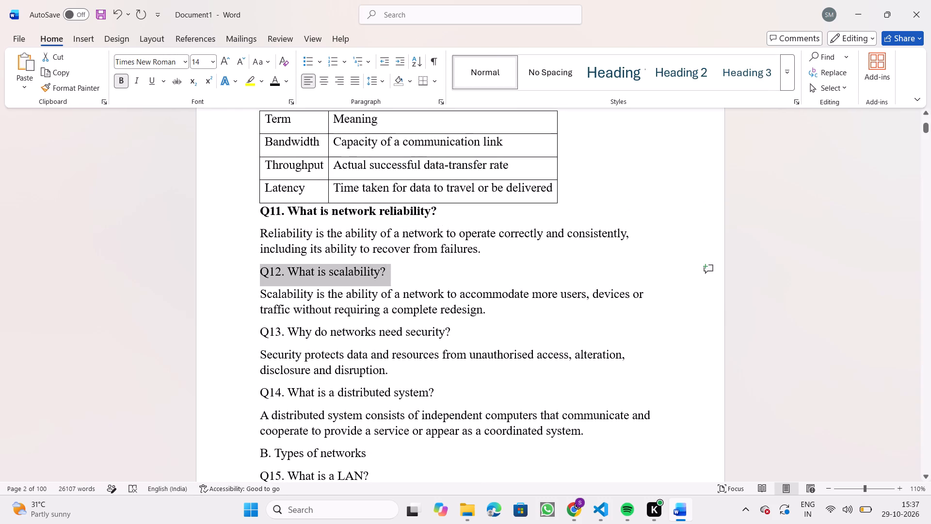
{"action": "left_click_drag", "start_coordinate": [386, 275], "coordinate": [387, 275]}
{"action": "left_click", "coordinate": [393, 258]}
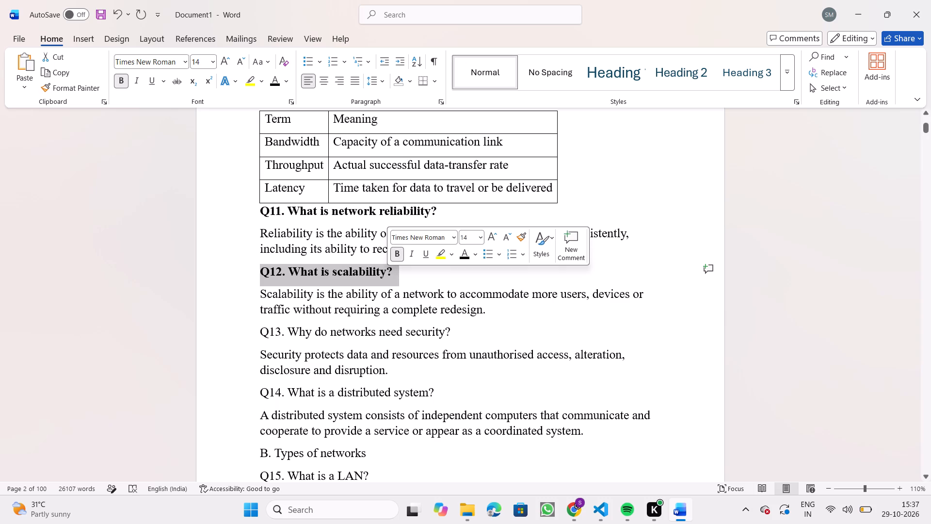
{"action": "left_click_drag", "start_coordinate": [262, 331], "coordinate": [462, 332]}
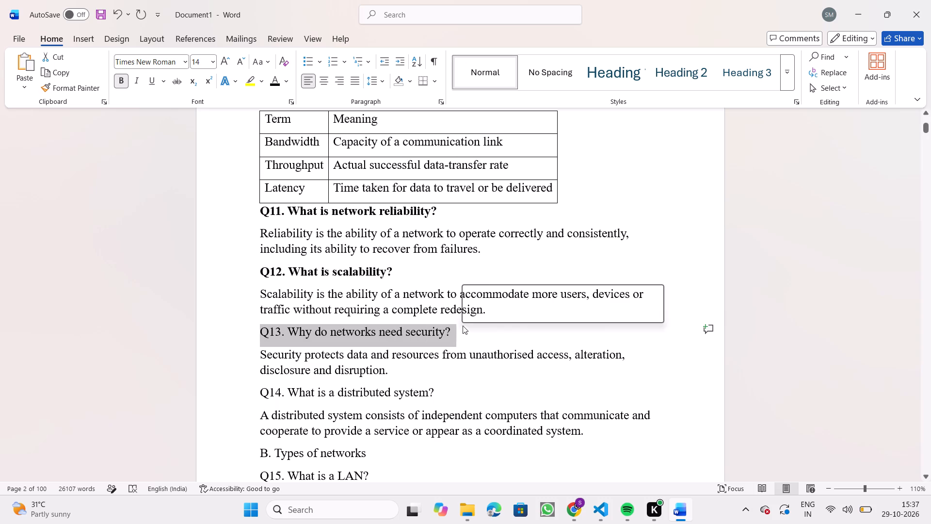
{"action": "left_click", "coordinate": [469, 316]}
{"action": "scroll", "coordinate": [353, 371], "scroll_direction": "down", "scroll_amount": 1}
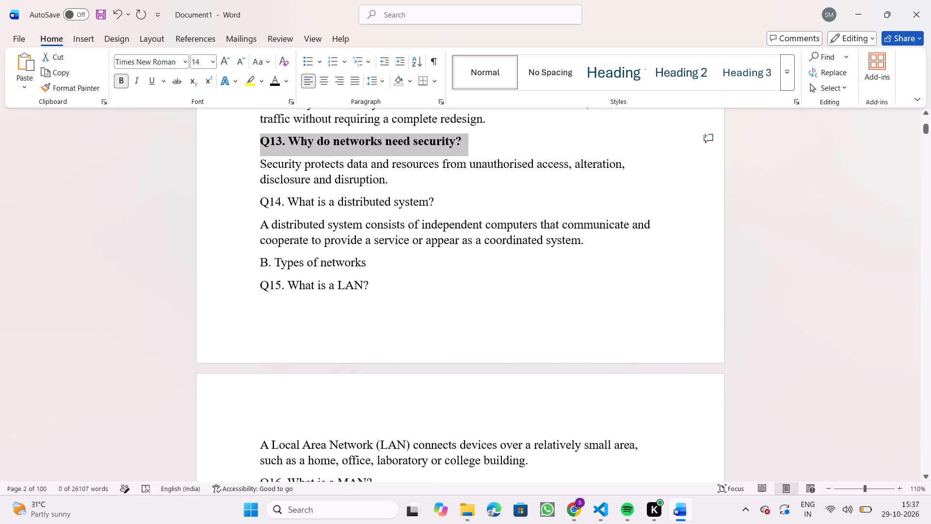
{"action": "left_click_drag", "start_coordinate": [260, 202], "coordinate": [437, 202]}
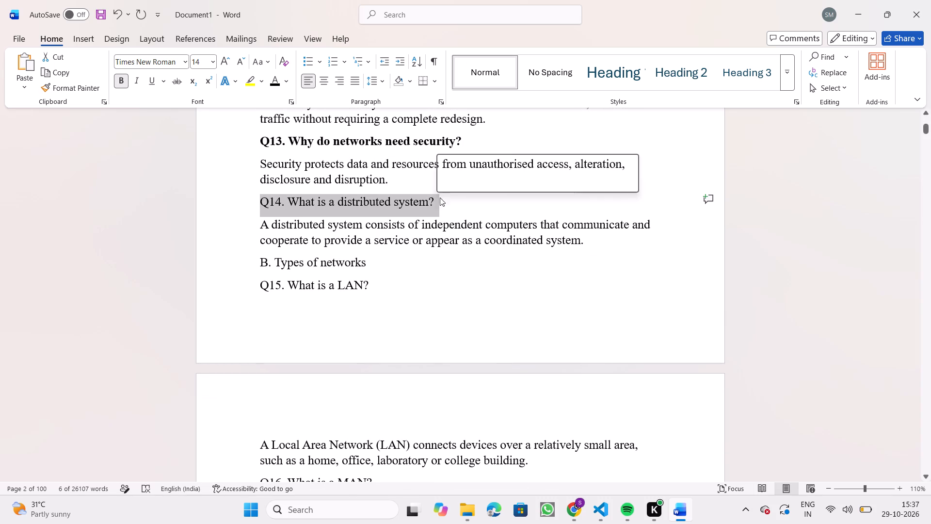
{"action": "left_click", "coordinate": [444, 183]}
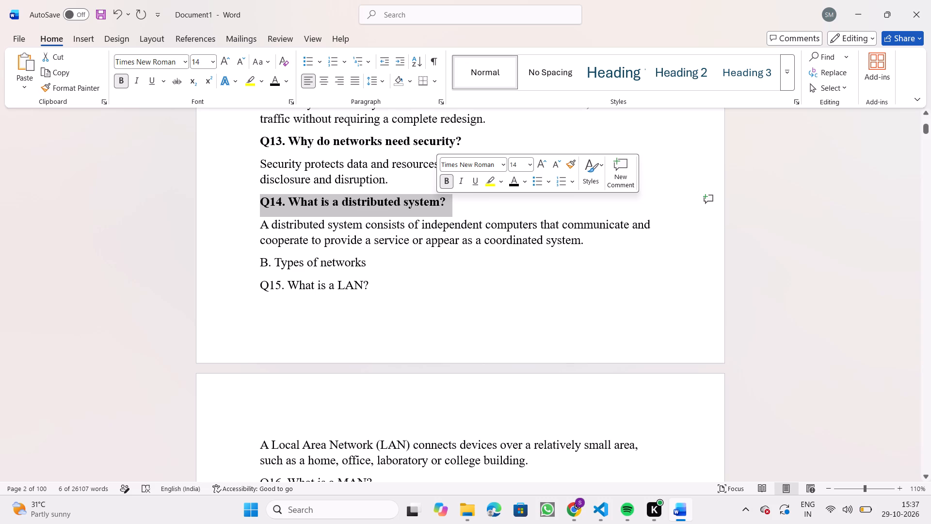
Make the subheading "B. Types of networks" bold and increase its font size to 16.
{"action": "left_click_drag", "start_coordinate": [259, 268], "coordinate": [376, 267]}
{"action": "left_click", "coordinate": [384, 247]}
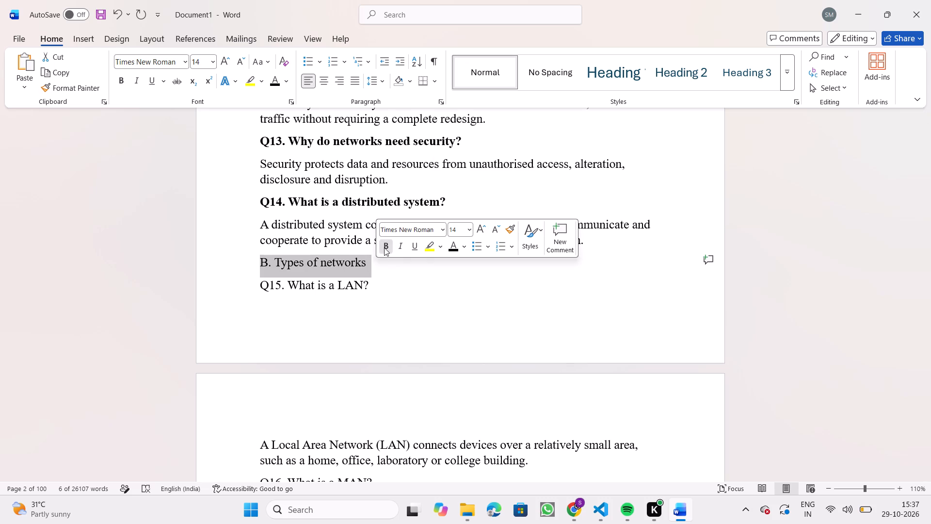
{"action": "left_click", "coordinate": [479, 228]}
{"action": "left_click", "coordinate": [321, 315]}
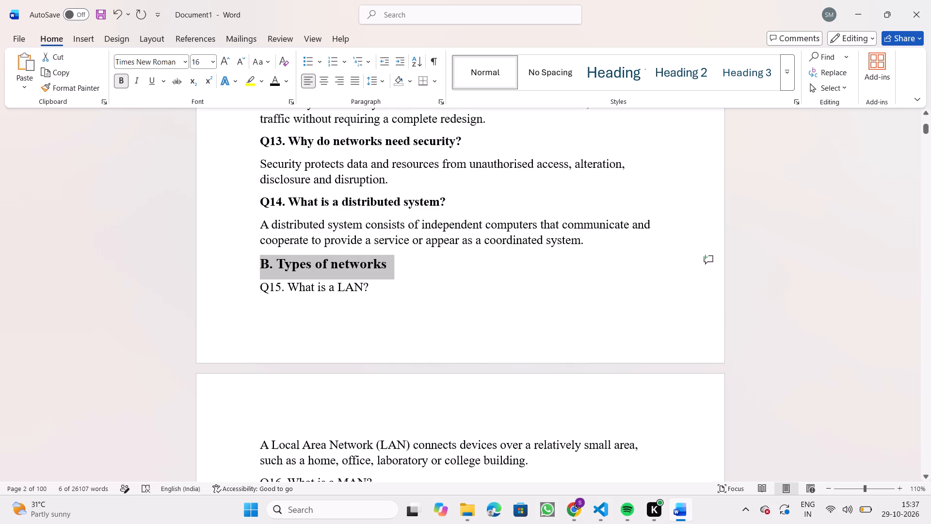
Make the question lines Q15, Q16 and Q17 on LAN, MAN and WAN under subheading B bold.
{"action": "left_click_drag", "start_coordinate": [256, 293], "coordinate": [376, 292]}
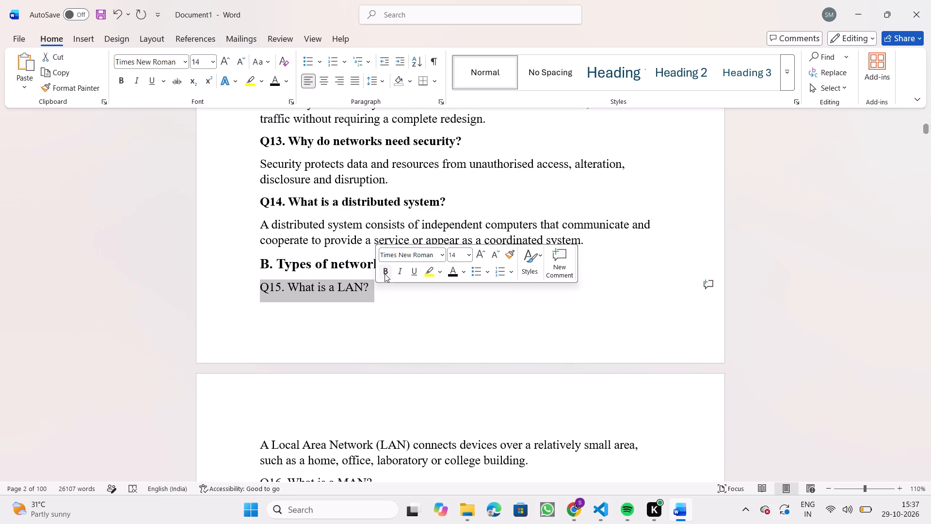
{"action": "left_click", "coordinate": [385, 273]}
{"action": "scroll", "coordinate": [364, 330], "scroll_direction": "down", "scroll_amount": 1}
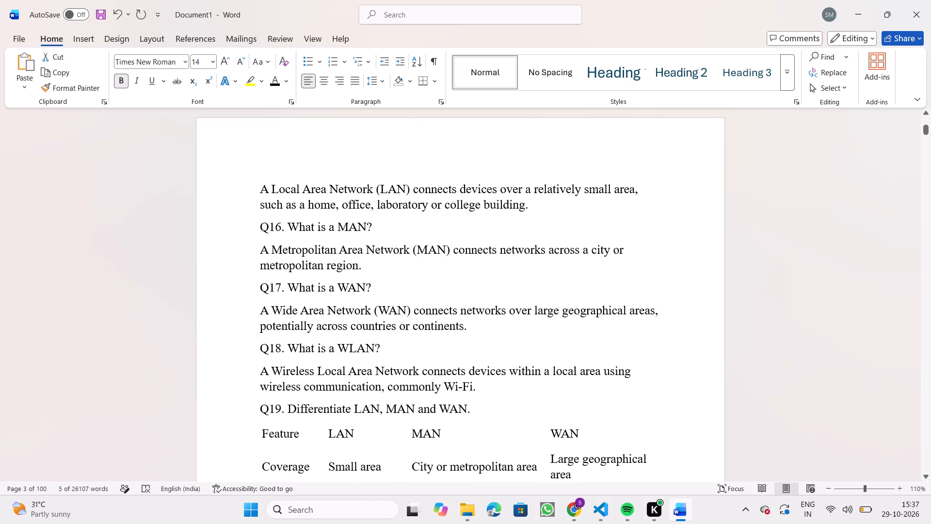
{"action": "left_click_drag", "start_coordinate": [265, 218], "coordinate": [384, 226]}
{"action": "left_click", "coordinate": [384, 226]}
{"action": "left_click_drag", "start_coordinate": [384, 226], "coordinate": [383, 226]}
{"action": "left_click_drag", "start_coordinate": [383, 226], "coordinate": [257, 228]}
{"action": "left_click", "coordinate": [271, 207]}
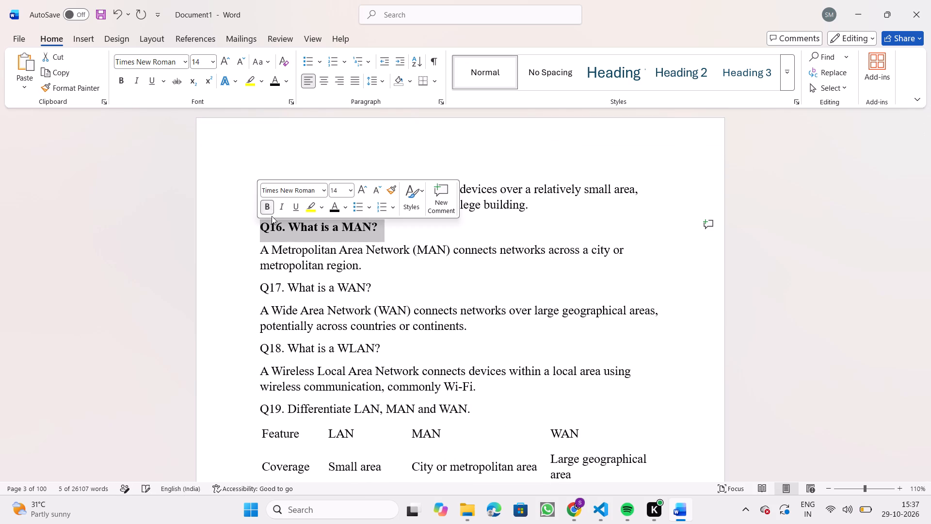
{"action": "left_click_drag", "start_coordinate": [264, 288], "coordinate": [382, 284]}
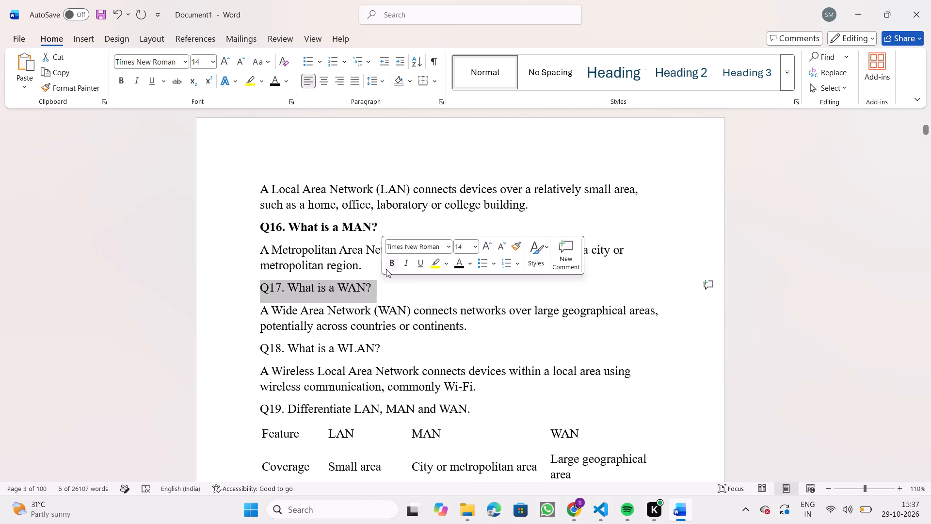
{"action": "left_click", "coordinate": [387, 265]}
Make the question lines Q18 on WLAN and Q19 on differentiating LAN, MAN and WAN bold.
{"action": "scroll", "coordinate": [320, 306], "scroll_direction": "down", "scroll_amount": 1}
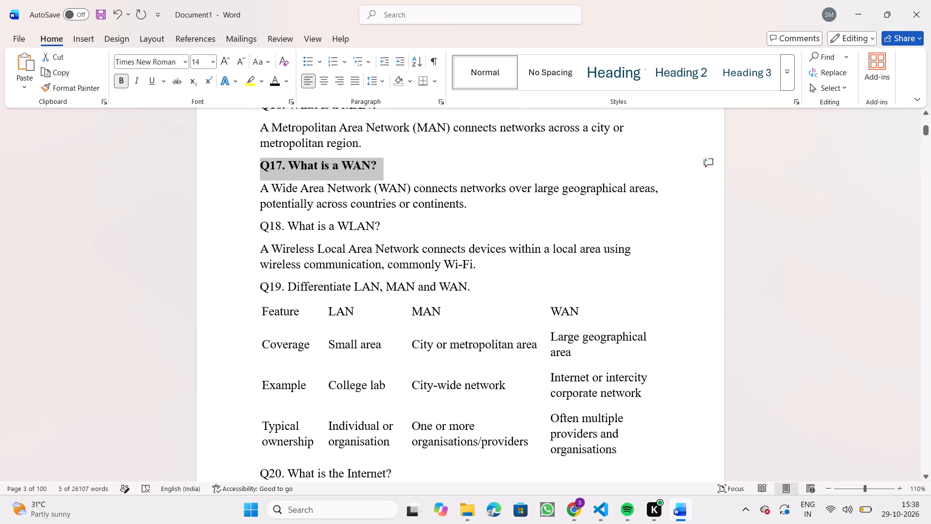
{"action": "left_click_drag", "start_coordinate": [266, 226], "coordinate": [382, 227]}
{"action": "left_click", "coordinate": [388, 211]}
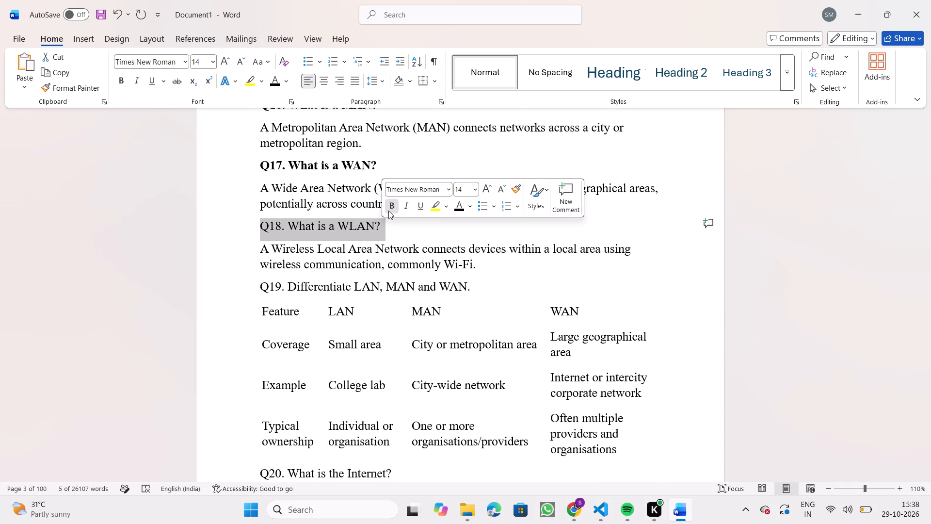
{"action": "left_click_drag", "start_coordinate": [262, 288], "coordinate": [470, 286]}
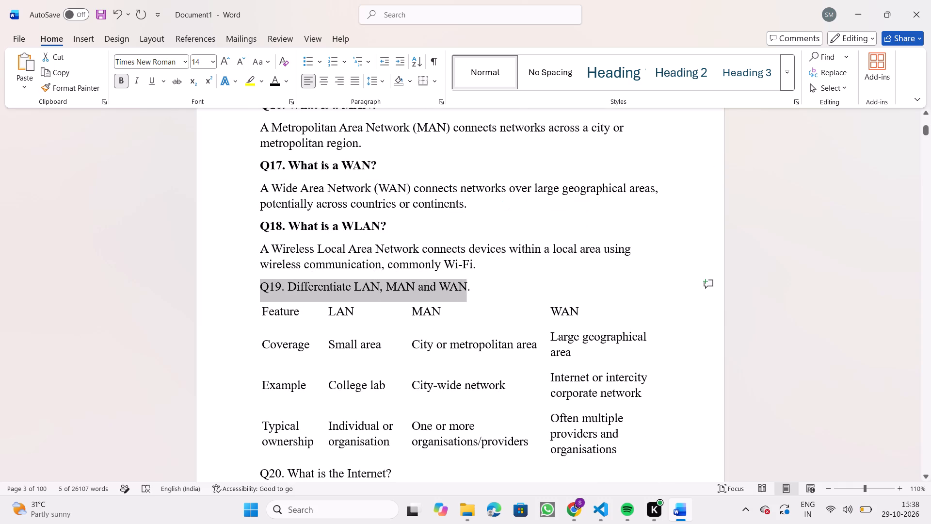
{"action": "left_click_drag", "start_coordinate": [470, 286], "coordinate": [474, 286]}
{"action": "left_click", "coordinate": [479, 269]}
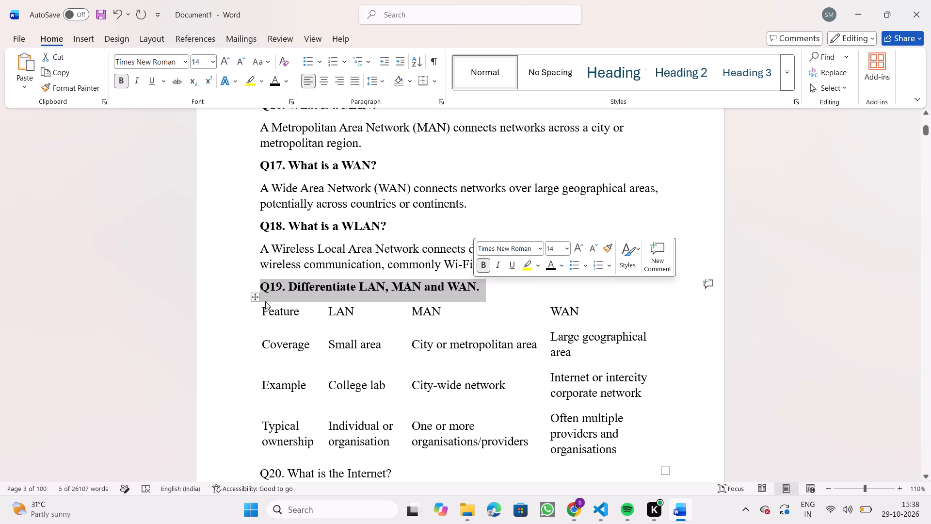
Apply the table style with light grey grid borders to the LAN, MAN and WAN comparison table under Q19.
{"action": "left_click", "coordinate": [257, 300]}
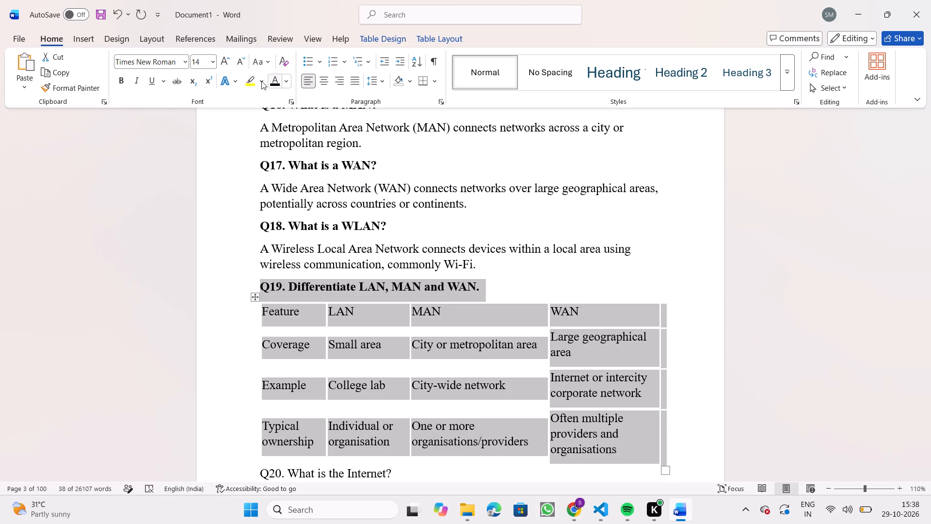
{"action": "left_click", "coordinate": [374, 40]}
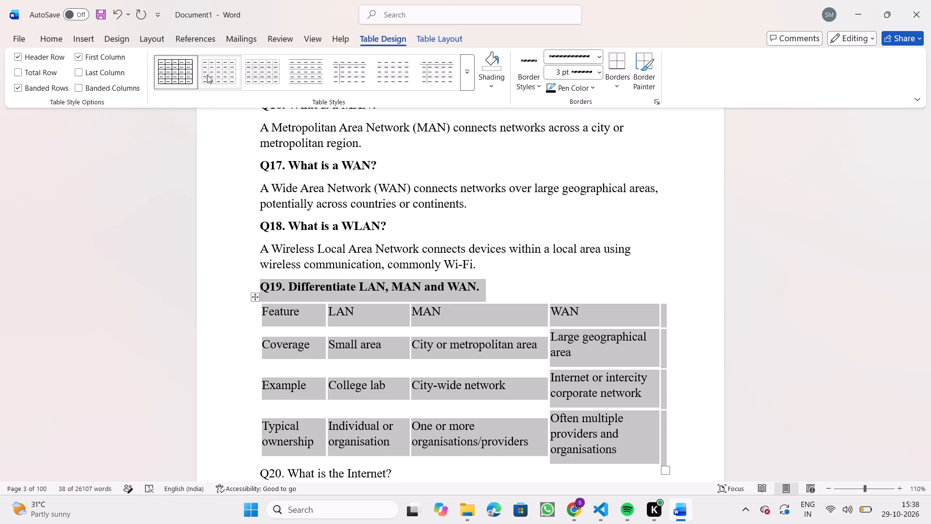
{"action": "left_click", "coordinate": [207, 75]}
{"action": "left_click", "coordinate": [204, 278]}
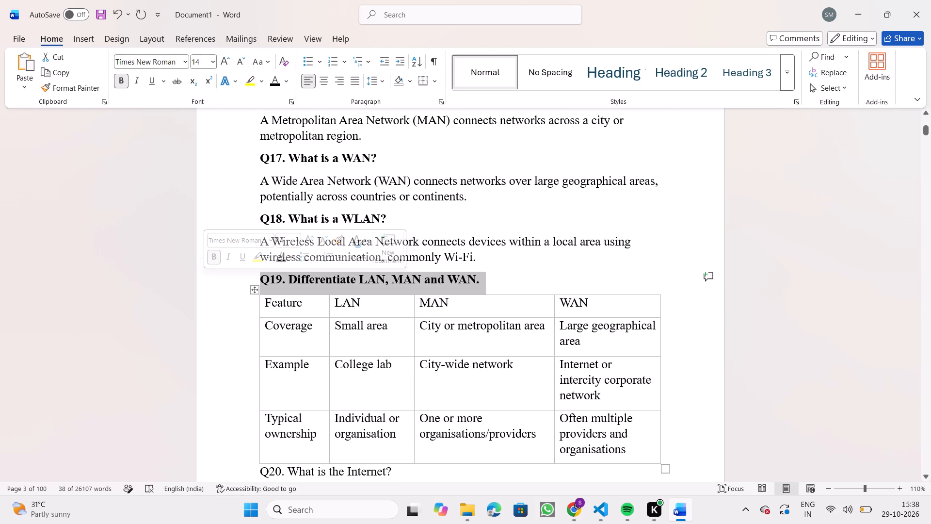
Make the question lines Q20, Q21, Q22 and Q23 below the Q19 table bold, leaving their answers in regular weight.
{"action": "scroll", "coordinate": [275, 304], "scroll_direction": "down", "scroll_amount": 2}
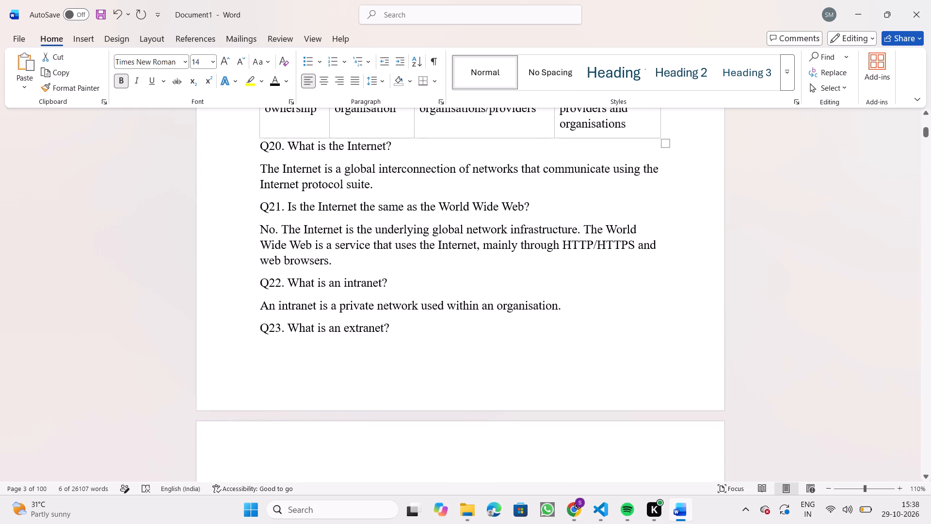
{"action": "left_click_drag", "start_coordinate": [260, 145], "coordinate": [397, 146]}
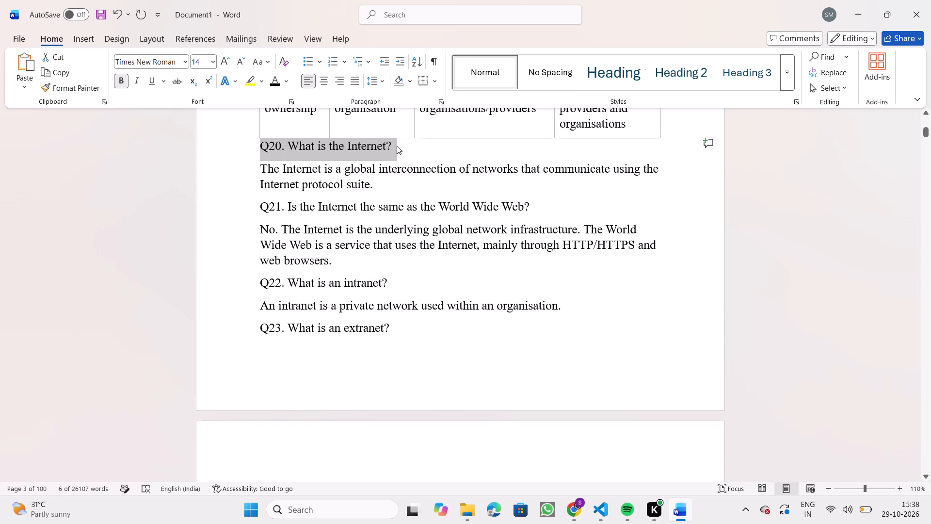
{"action": "left_click", "coordinate": [409, 127]}
{"action": "left_click_drag", "start_coordinate": [258, 210], "coordinate": [532, 206]}
{"action": "left_click", "coordinate": [537, 193]}
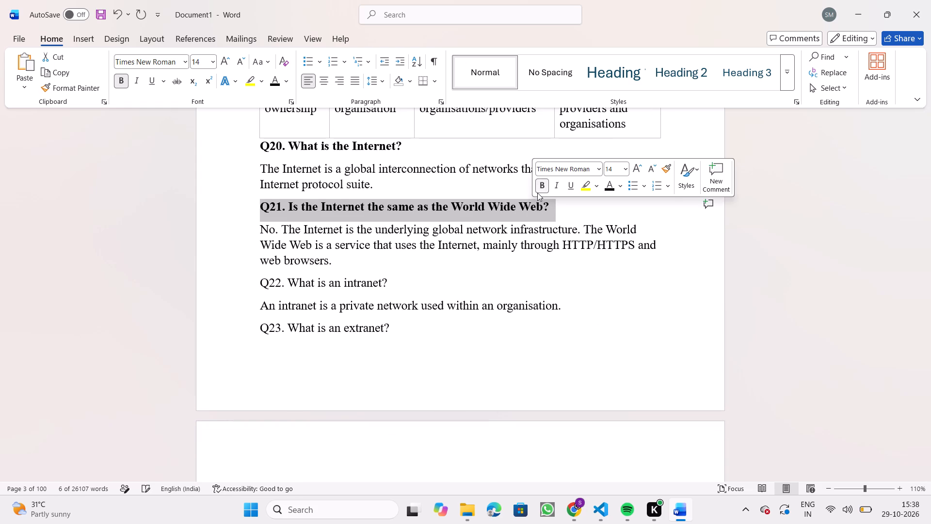
{"action": "left_click_drag", "start_coordinate": [263, 288], "coordinate": [396, 278]}
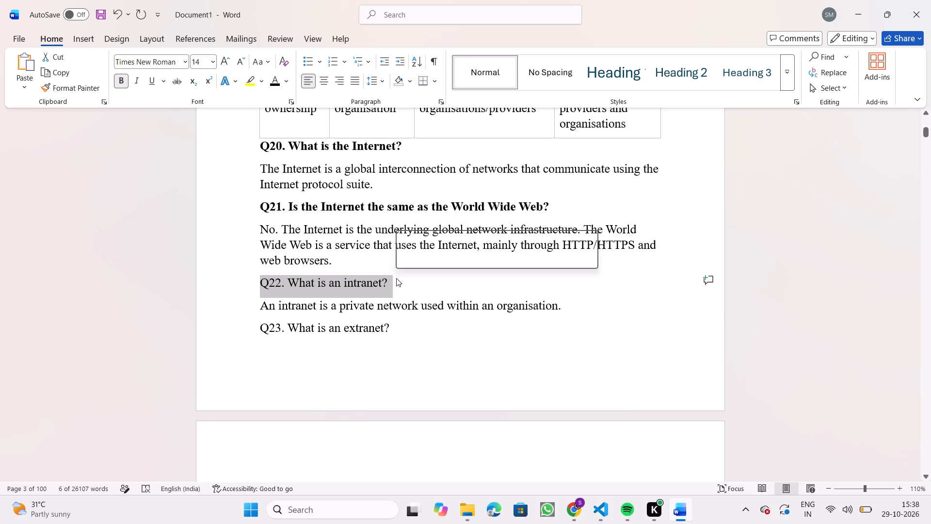
{"action": "left_click", "coordinate": [402, 264]}
{"action": "left_click_drag", "start_coordinate": [257, 328], "coordinate": [331, 331]}
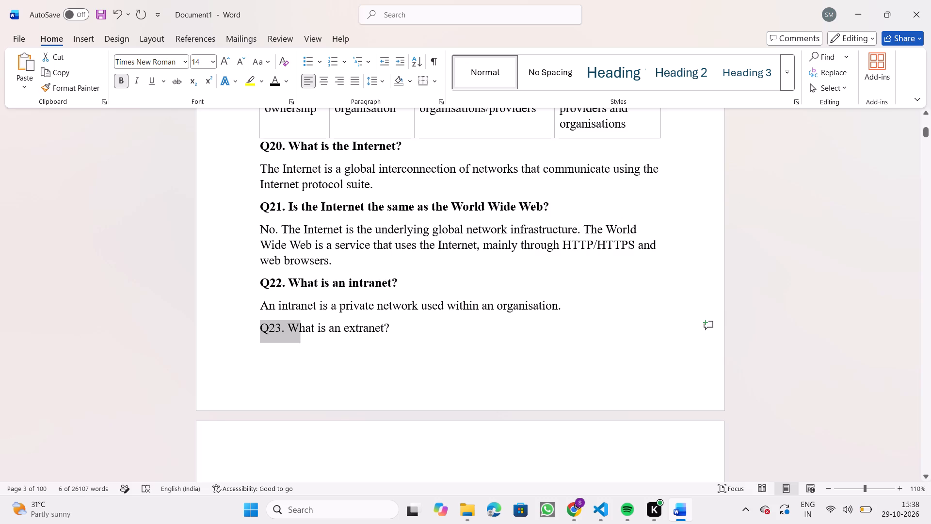
{"action": "left_click_drag", "start_coordinate": [331, 331], "coordinate": [389, 328]}
{"action": "left_click", "coordinate": [392, 311]}
Make the question line Q24 about the college computer laboratory network on the fourth page bold.
{"action": "scroll", "coordinate": [392, 311], "scroll_direction": "down", "scroll_amount": 2}
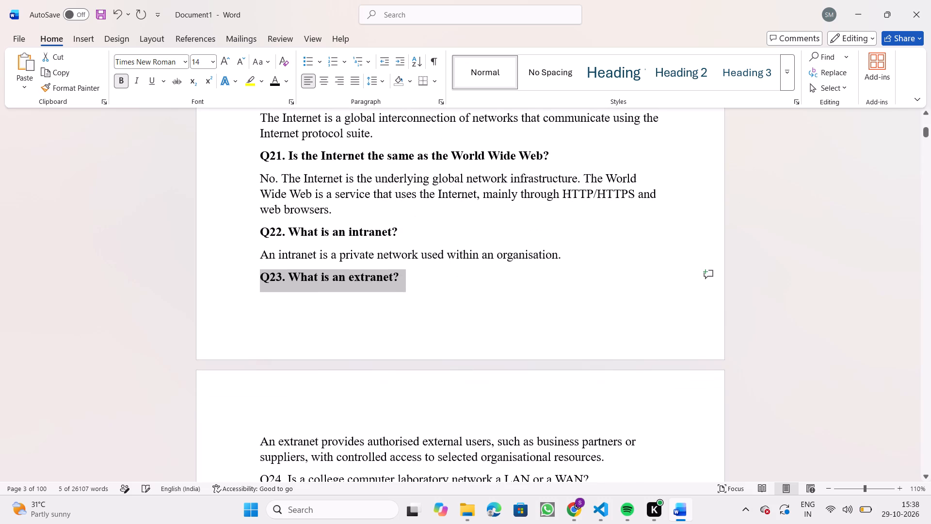
{"action": "scroll", "coordinate": [392, 311], "scroll_direction": "down", "scroll_amount": 3}
{"action": "scroll", "coordinate": [345, 227], "scroll_direction": "up", "scroll_amount": 1}
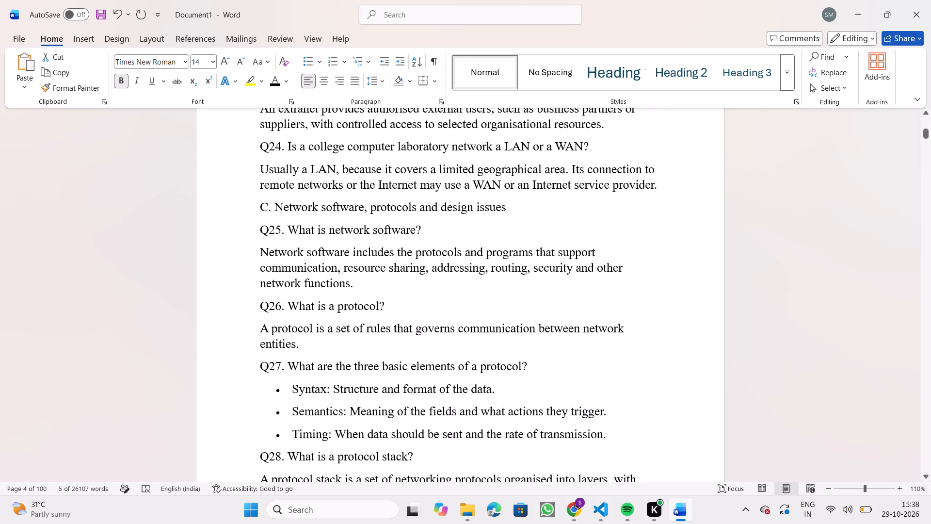
{"action": "scroll", "coordinate": [345, 227], "scroll_direction": "up", "scroll_amount": 1}
{"action": "left_click_drag", "start_coordinate": [261, 194], "coordinate": [572, 194]}
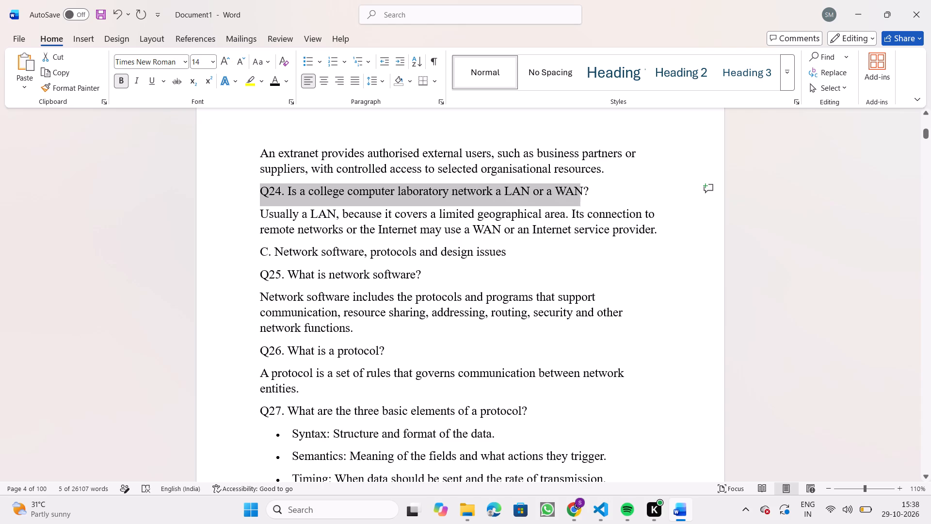
{"action": "left_click_drag", "start_coordinate": [572, 194], "coordinate": [588, 195]}
{"action": "left_click", "coordinate": [596, 174]}
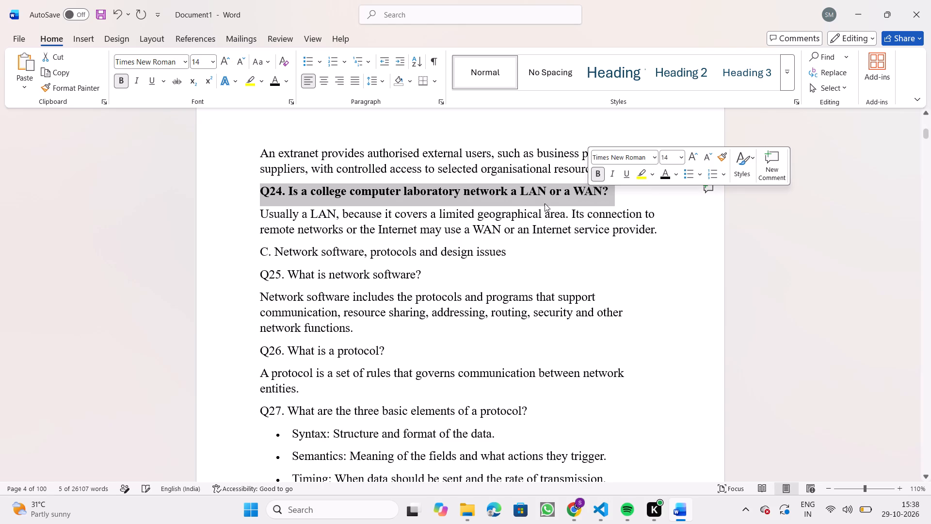
Make the section heading "C. Network software, protocols and design issues" bold and enlarge it to 18 pt.
{"action": "left_click_drag", "start_coordinate": [263, 256], "coordinate": [487, 242]}
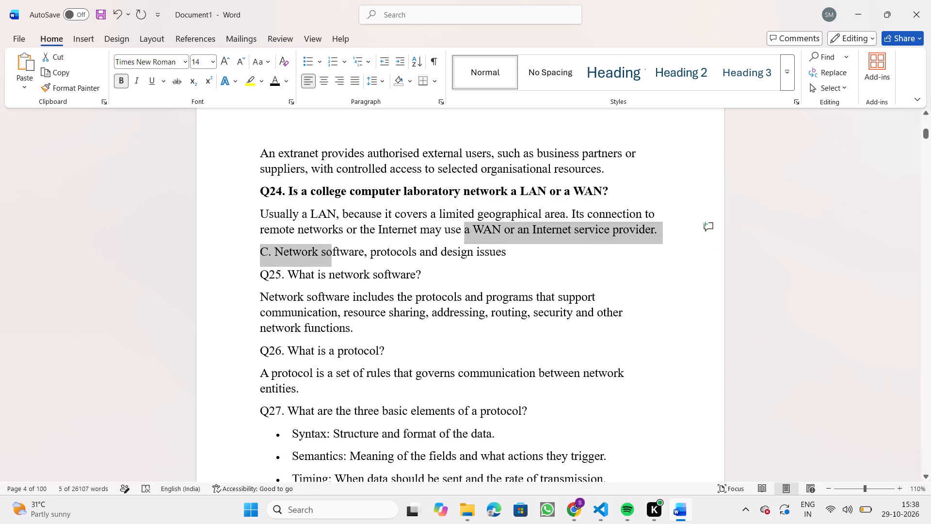
{"action": "left_click_drag", "start_coordinate": [487, 242], "coordinate": [526, 250]}
{"action": "left_click", "coordinate": [536, 231]}
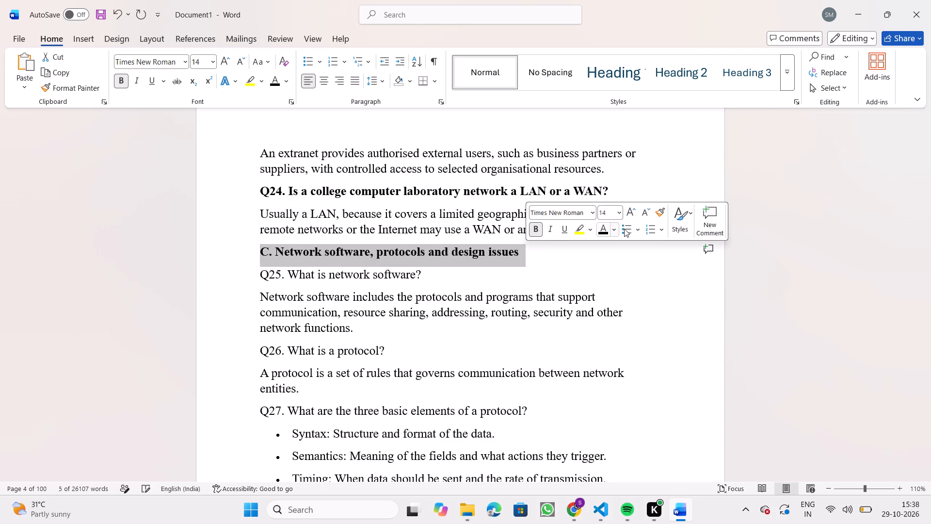
{"action": "double_click", "coordinate": [628, 216]}
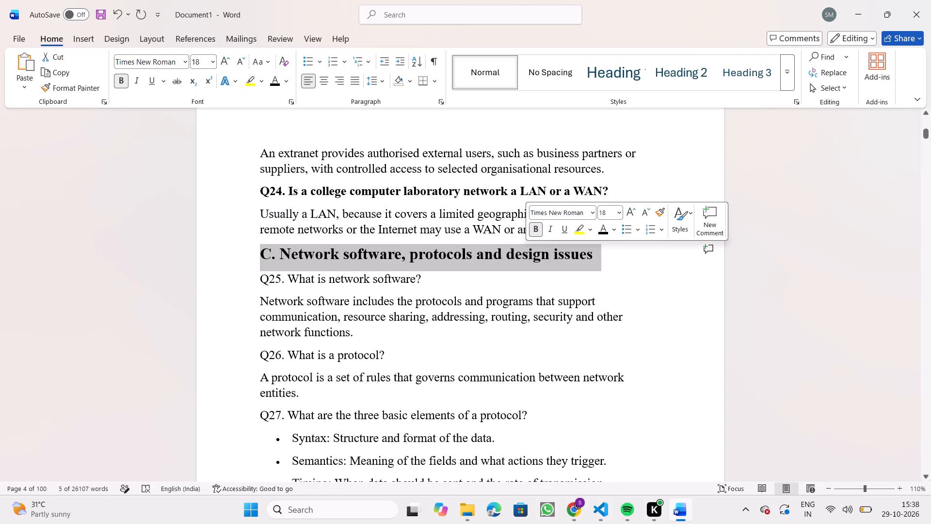
Make the question lines Q25, Q26, Q27 and Q28 under section C bold, leaving their answers in regular weight.
{"action": "left_click_drag", "start_coordinate": [262, 281], "coordinate": [443, 273]}
{"action": "left_click", "coordinate": [455, 254]}
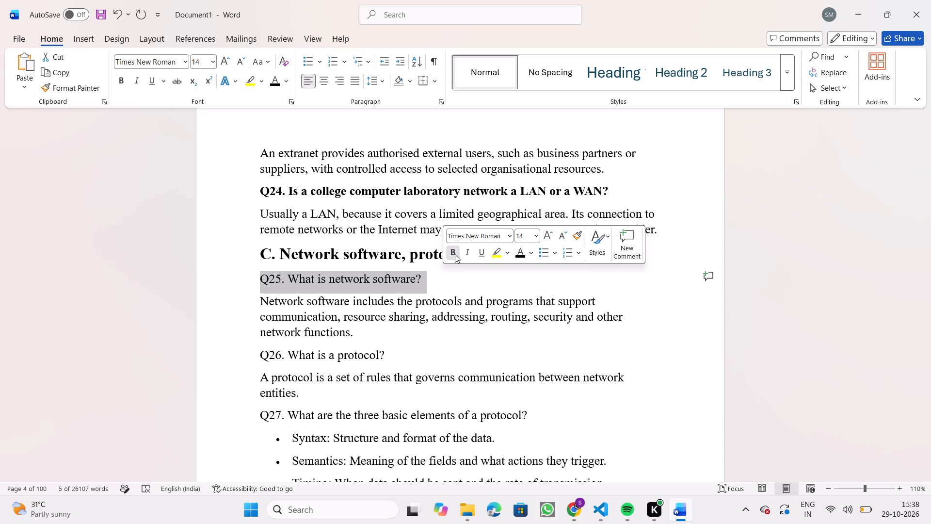
{"action": "scroll", "coordinate": [390, 310], "scroll_direction": "down", "scroll_amount": 1}
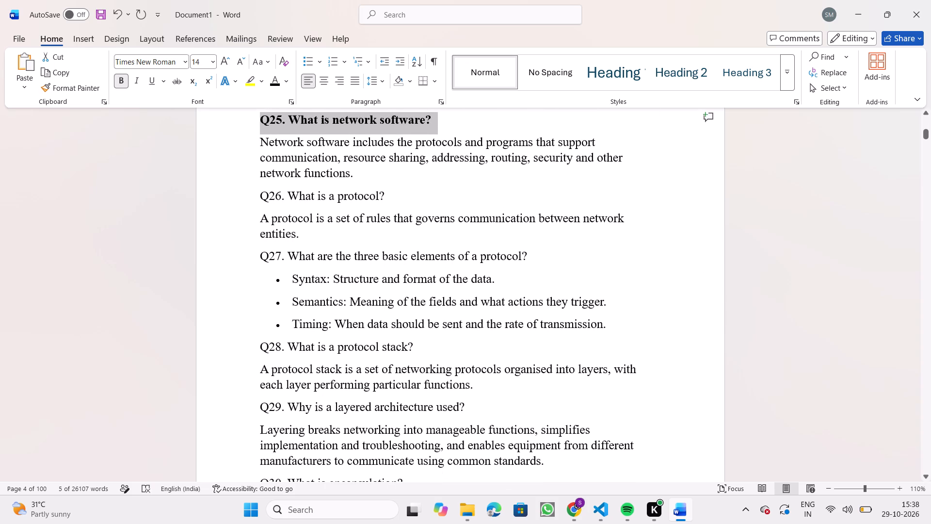
{"action": "left_click_drag", "start_coordinate": [262, 200], "coordinate": [385, 203]}
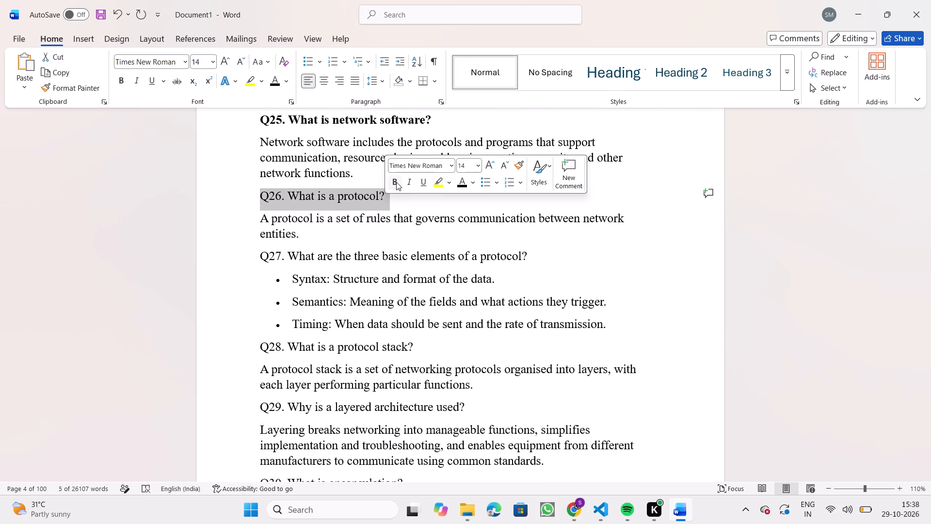
{"action": "left_click", "coordinate": [396, 182]}
{"action": "scroll", "coordinate": [309, 269], "scroll_direction": "down", "scroll_amount": 1}
{"action": "left_click_drag", "start_coordinate": [261, 181], "coordinate": [525, 193]}
{"action": "left_click", "coordinate": [535, 176]}
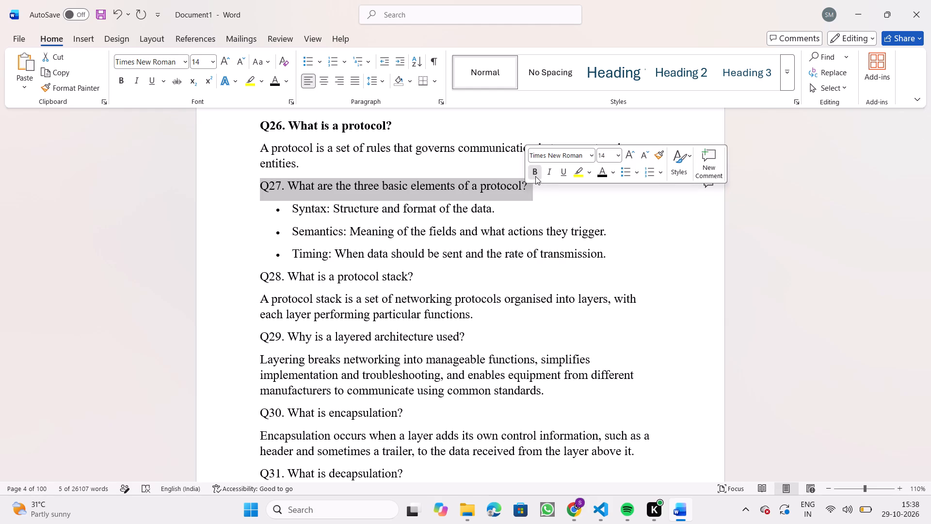
{"action": "scroll", "coordinate": [386, 248], "scroll_direction": "down", "scroll_amount": 1}
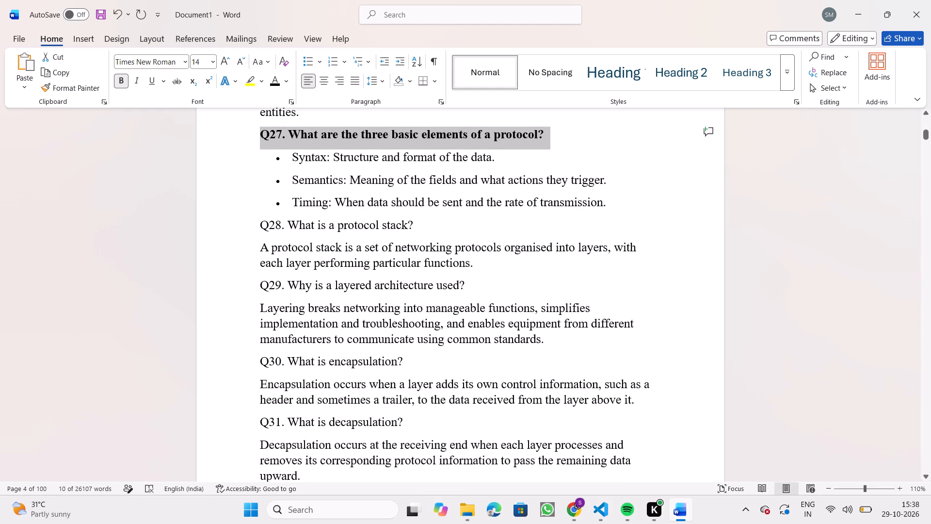
{"action": "left_click_drag", "start_coordinate": [257, 231], "coordinate": [420, 228]}
{"action": "left_click", "coordinate": [425, 205]}
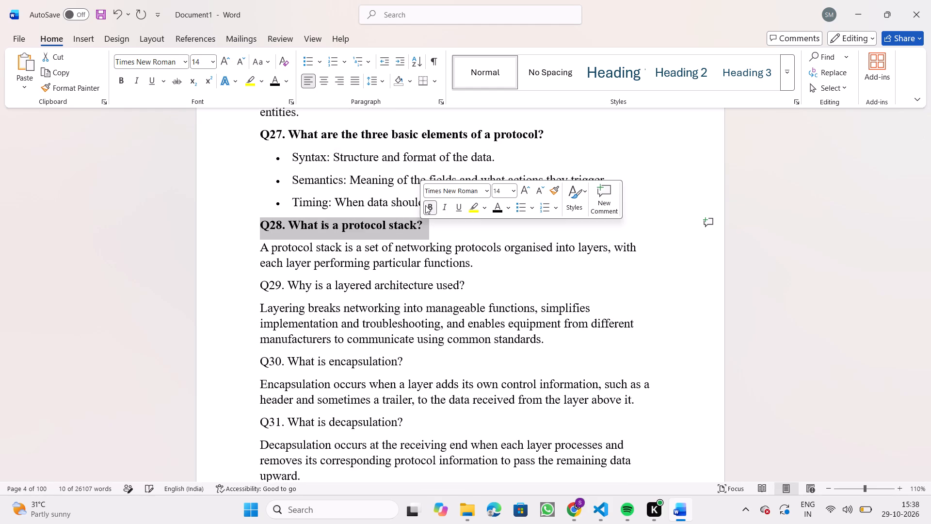
Make the question lines Q29 on layered architecture, Q30 on encapsulation and Q31 on decapsulation bold.
{"action": "left_click_drag", "start_coordinate": [260, 285], "coordinate": [391, 294]}
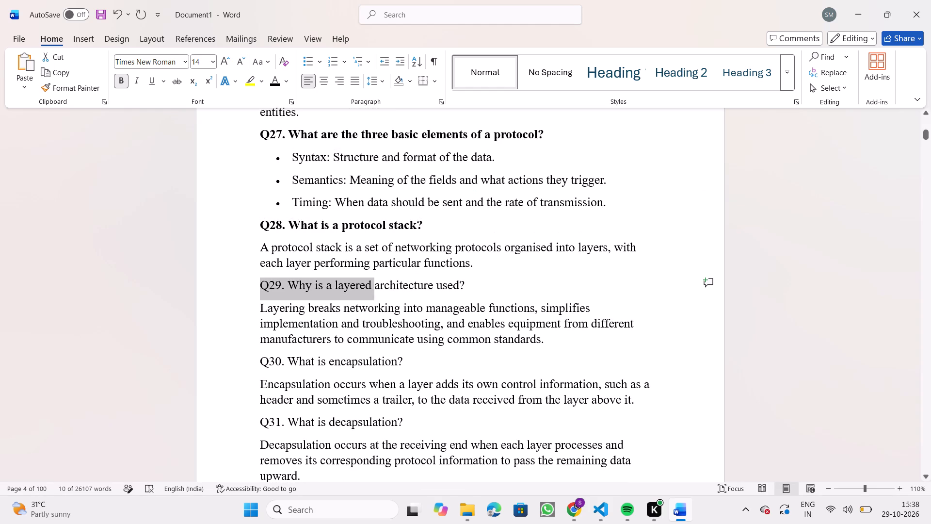
{"action": "left_click_drag", "start_coordinate": [391, 294], "coordinate": [485, 291]}
{"action": "left_click", "coordinate": [492, 273]}
{"action": "scroll", "coordinate": [362, 327], "scroll_direction": "down", "scroll_amount": 1}
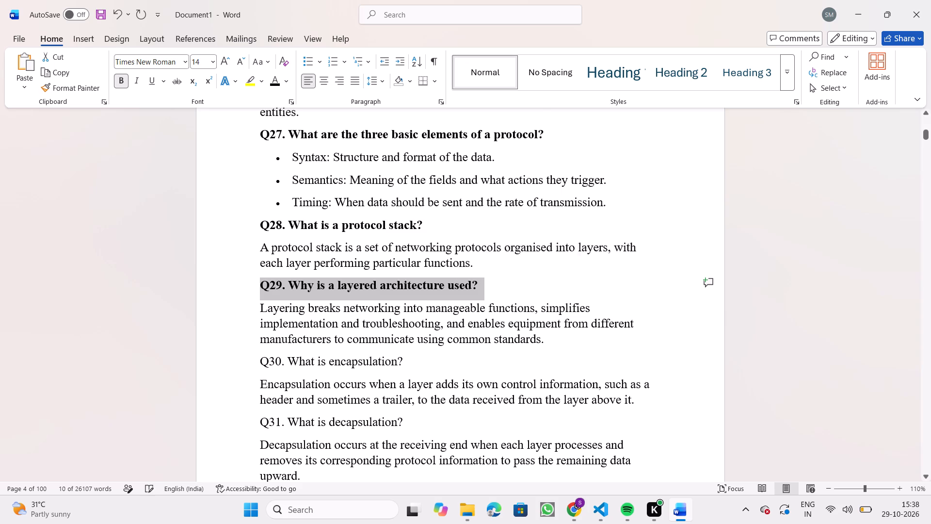
{"action": "scroll", "coordinate": [362, 327], "scroll_direction": "down", "scroll_amount": 1}
{"action": "left_click_drag", "start_coordinate": [259, 295], "coordinate": [403, 293]}
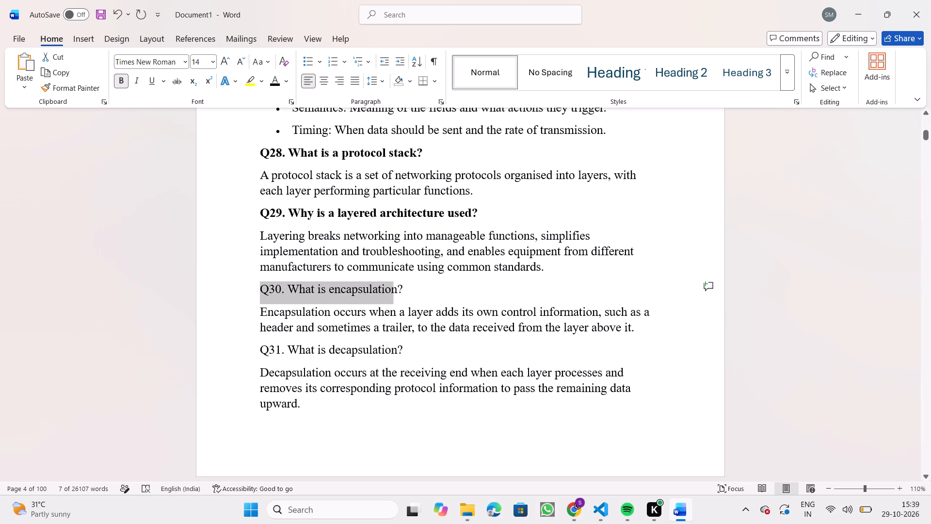
{"action": "left_click_drag", "start_coordinate": [403, 293], "coordinate": [409, 294]}
{"action": "left_click", "coordinate": [414, 277]}
{"action": "left_click_drag", "start_coordinate": [259, 347], "coordinate": [407, 346]}
{"action": "left_click", "coordinate": [418, 323]}
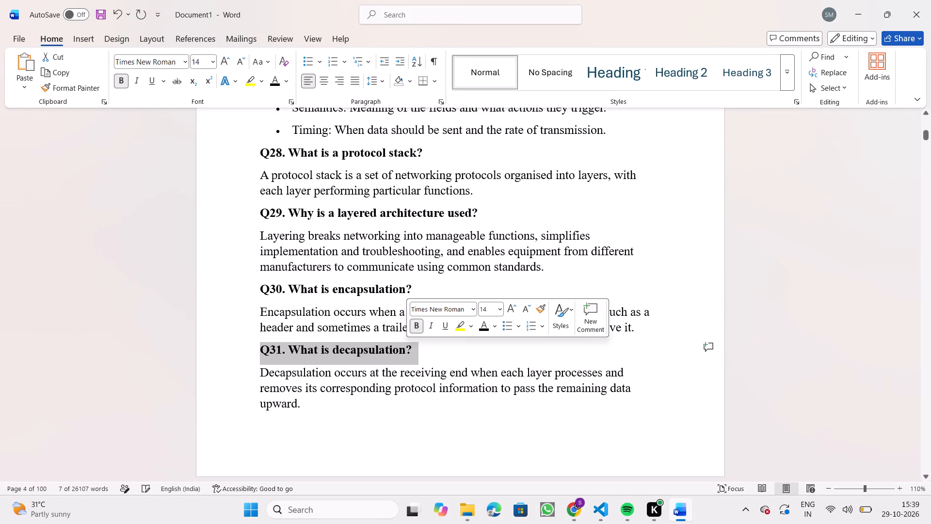
Make the question lines Q32, Q33 and Q34 at the top of the fifth page bold.
{"action": "scroll", "coordinate": [326, 373], "scroll_direction": "down", "scroll_amount": 1}
{"action": "left_click_drag", "start_coordinate": [264, 325], "coordinate": [567, 321]}
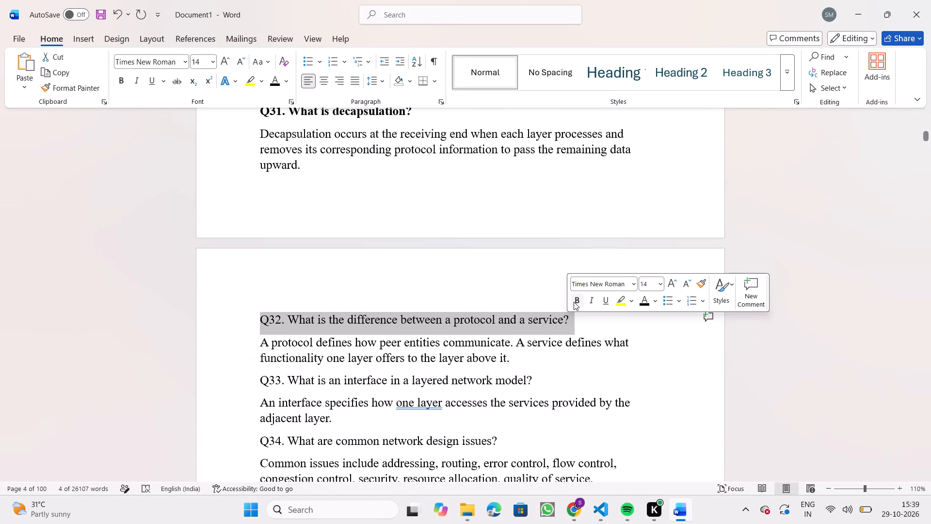
{"action": "left_click", "coordinate": [574, 301]}
{"action": "scroll", "coordinate": [420, 363], "scroll_direction": "down", "scroll_amount": 1}
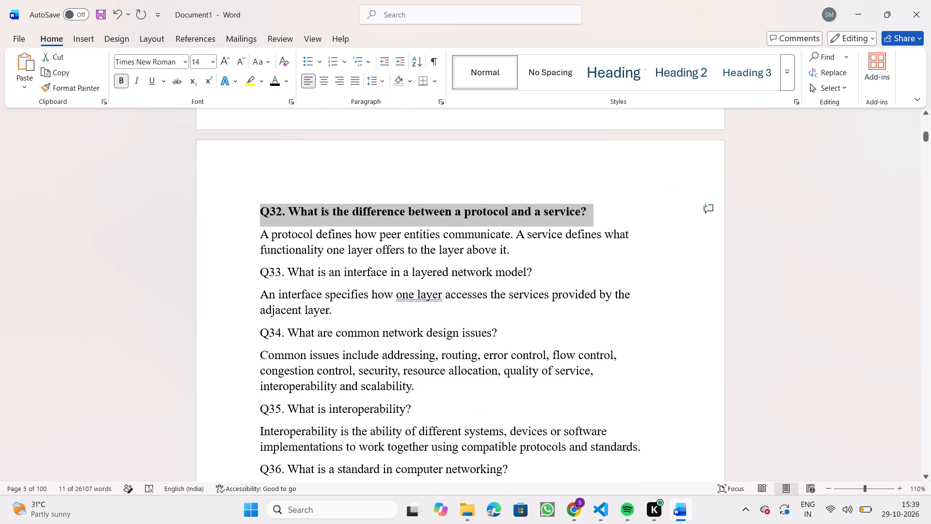
{"action": "left_click_drag", "start_coordinate": [261, 278], "coordinate": [557, 269]}
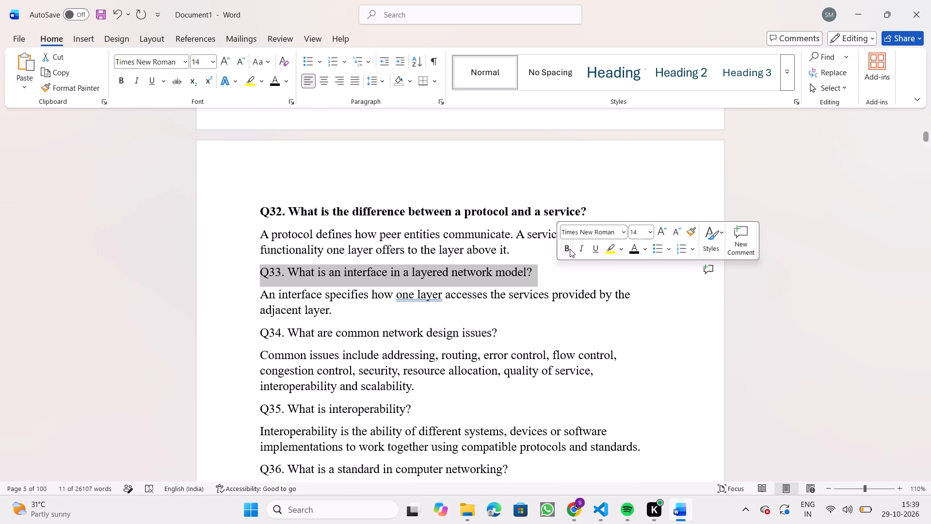
{"action": "left_click", "coordinate": [570, 249]}
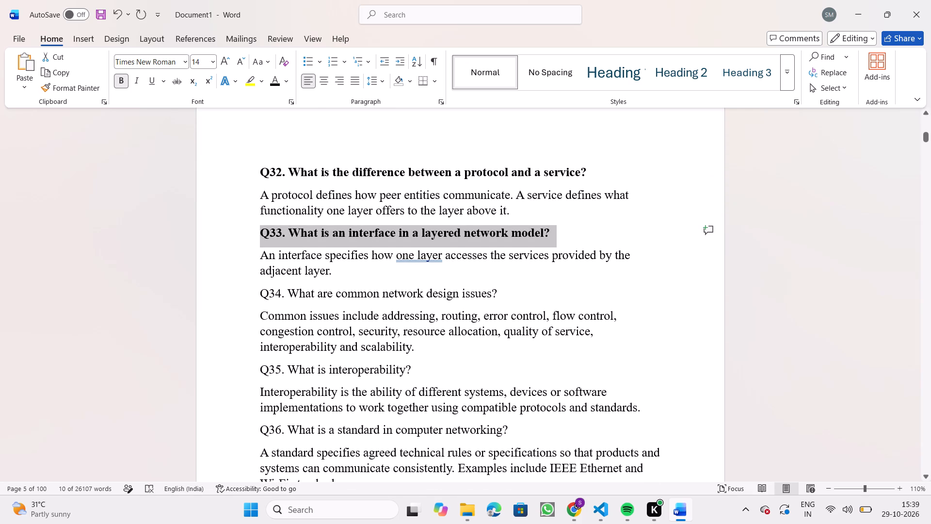
{"action": "left_click_drag", "start_coordinate": [260, 295], "coordinate": [497, 292]}
{"action": "left_click", "coordinate": [503, 275]}
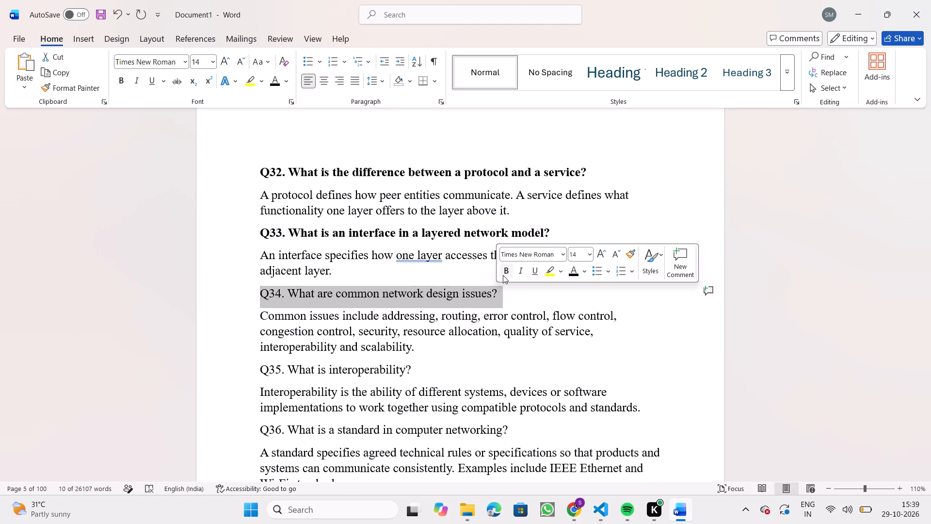
Make the question lines Q35 on interoperability, Q36 on networking standards and Q37 on RFC bold.
{"action": "scroll", "coordinate": [393, 336], "scroll_direction": "down", "scroll_amount": 1}
{"action": "left_click_drag", "start_coordinate": [265, 250], "coordinate": [287, 247]}
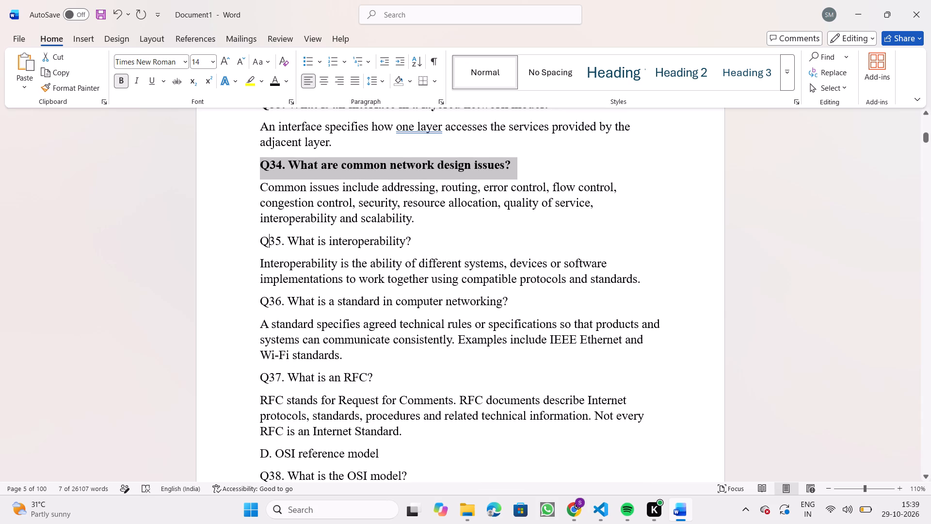
{"action": "left_click_drag", "start_coordinate": [287, 247], "coordinate": [432, 246]}
{"action": "left_click", "coordinate": [439, 229]}
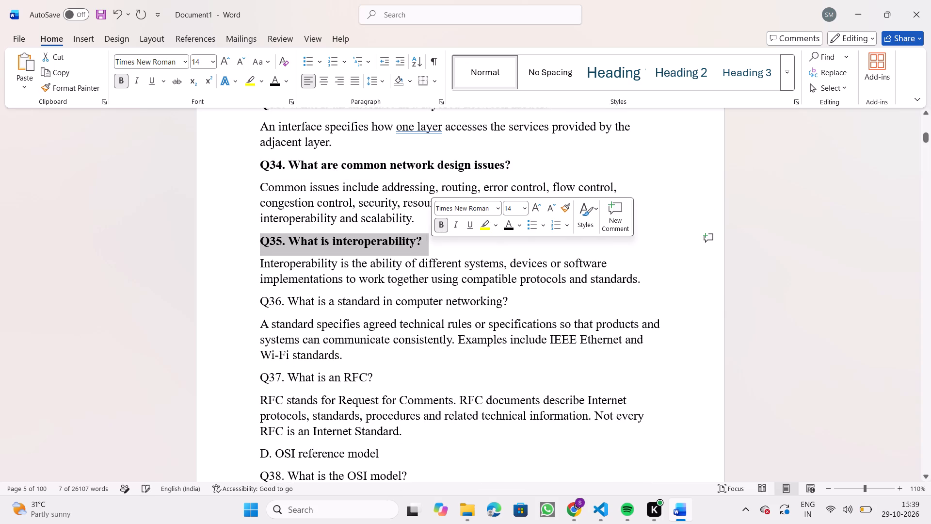
{"action": "left_click_drag", "start_coordinate": [266, 297], "coordinate": [505, 289]}
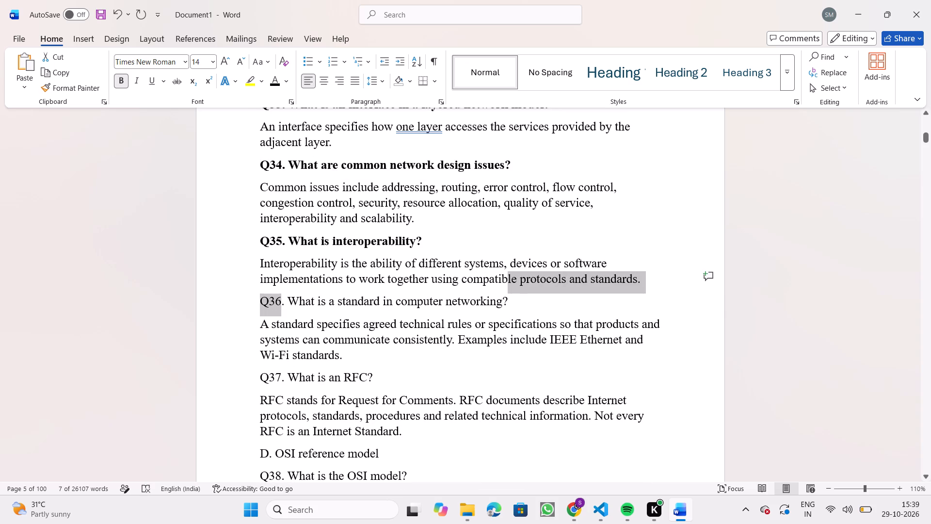
{"action": "left_click_drag", "start_coordinate": [505, 289], "coordinate": [509, 302]}
{"action": "left_click", "coordinate": [516, 283]}
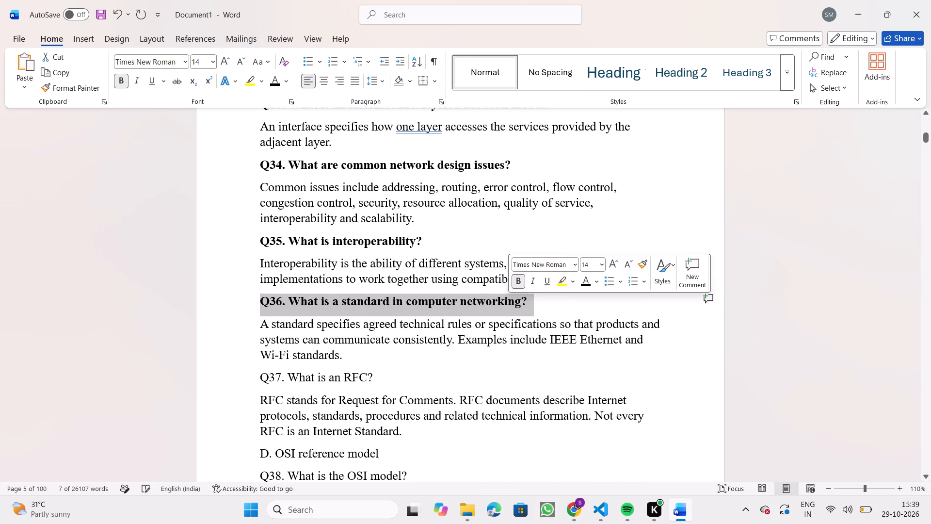
{"action": "scroll", "coordinate": [426, 332], "scroll_direction": "down", "scroll_amount": 1}
{"action": "left_click_drag", "start_coordinate": [256, 292], "coordinate": [373, 293]}
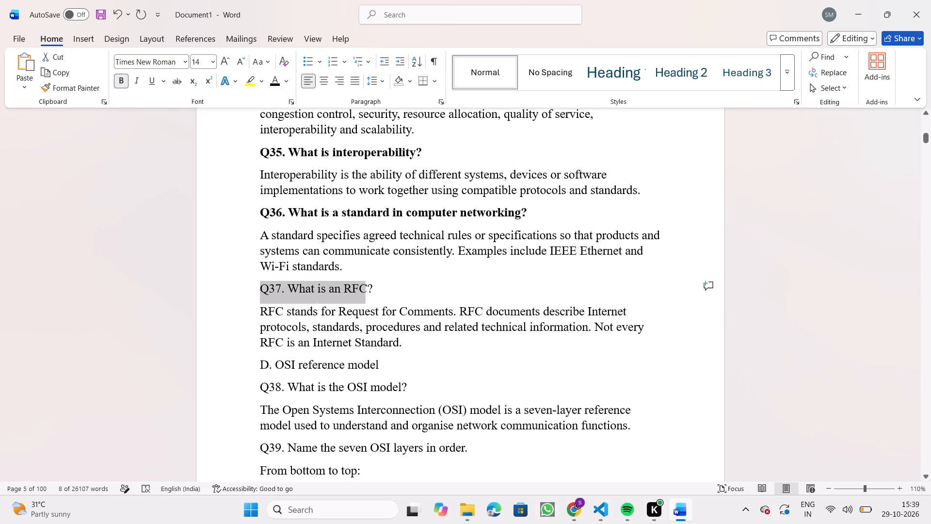
{"action": "left_click_drag", "start_coordinate": [373, 293], "coordinate": [381, 292]}
{"action": "left_click", "coordinate": [388, 274]}
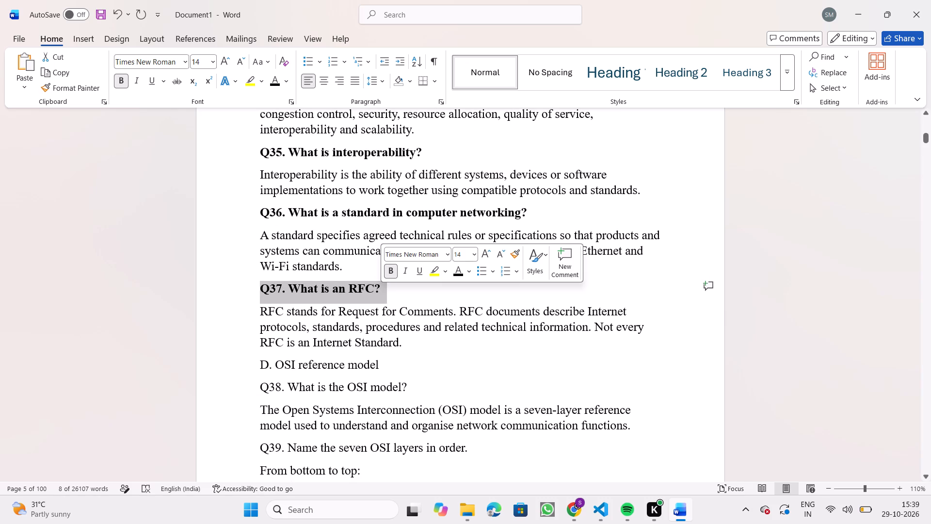
Make the section heading "D. OSI reference model" bold and enlarge its font by one size increment.
{"action": "left_click_drag", "start_coordinate": [259, 365], "coordinate": [389, 362]}
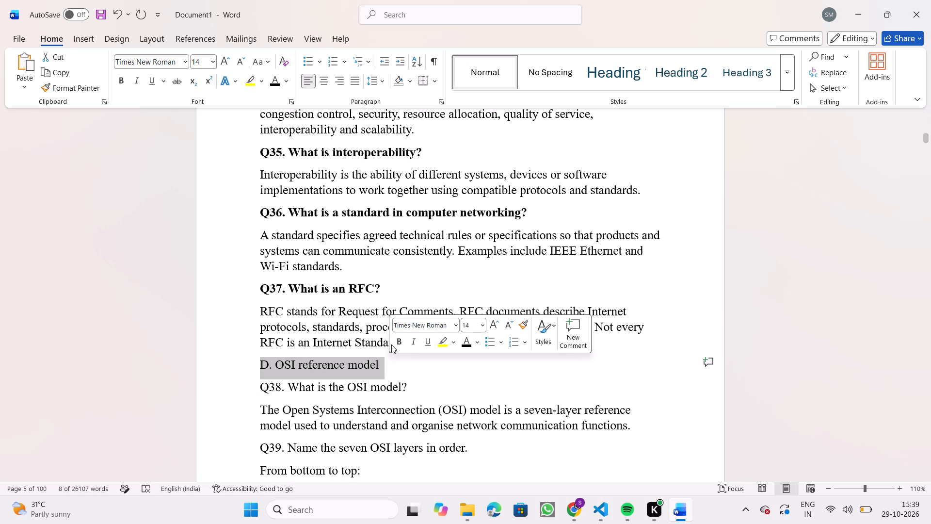
{"action": "left_click", "coordinate": [391, 344]}
{"action": "left_click", "coordinate": [393, 344]}
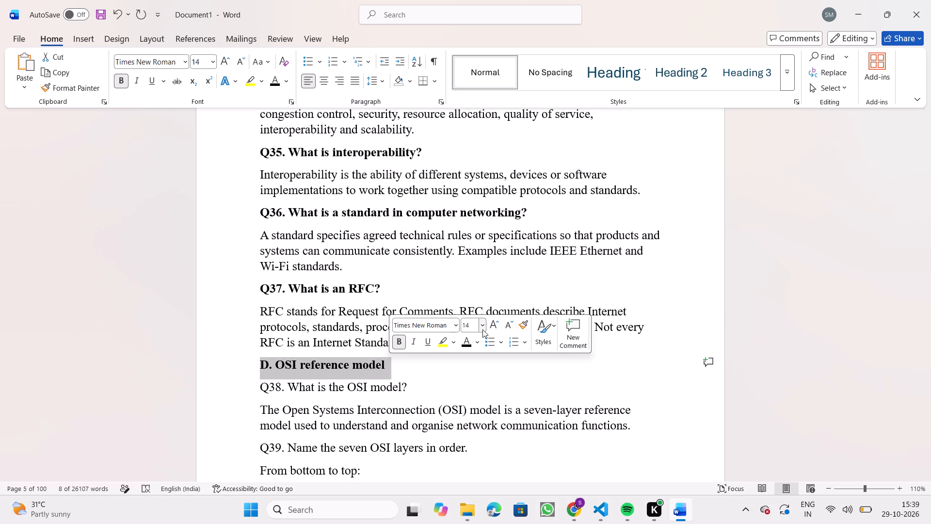
{"action": "left_click", "coordinate": [490, 329]}
{"action": "left_click", "coordinate": [426, 391]}
Make the question lines Q38 on the OSI model and Q39 on the seven OSI layers bold.
{"action": "scroll", "coordinate": [426, 391], "scroll_direction": "down", "scroll_amount": 1}
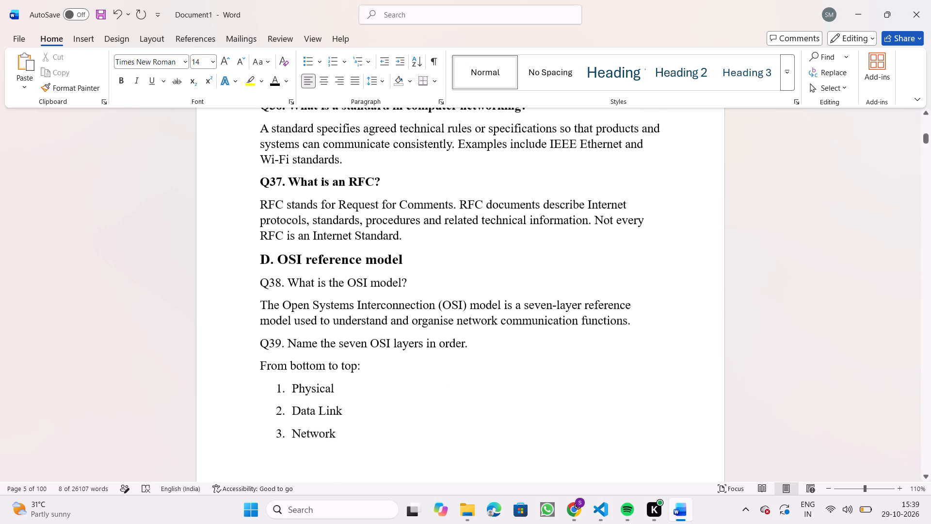
{"action": "scroll", "coordinate": [426, 391], "scroll_direction": "down", "scroll_amount": 1}
{"action": "left_click_drag", "start_coordinate": [257, 270], "coordinate": [419, 271]}
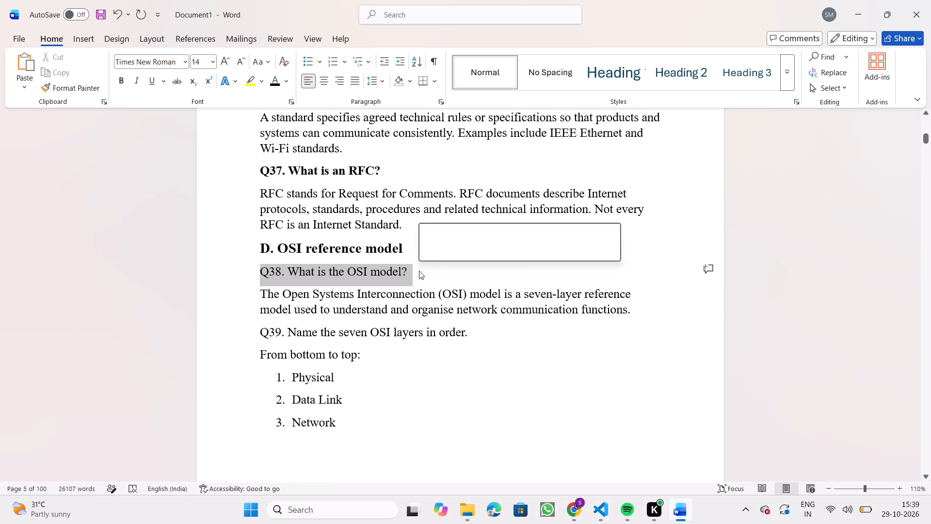
{"action": "left_click", "coordinate": [426, 251]}
{"action": "scroll", "coordinate": [426, 251], "scroll_direction": "down", "scroll_amount": 1}
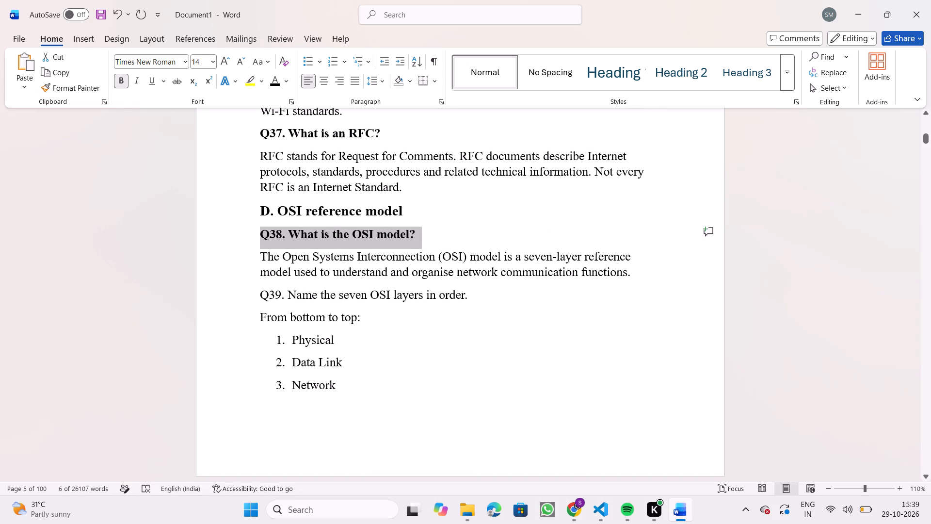
{"action": "left_click_drag", "start_coordinate": [261, 297], "coordinate": [473, 300]}
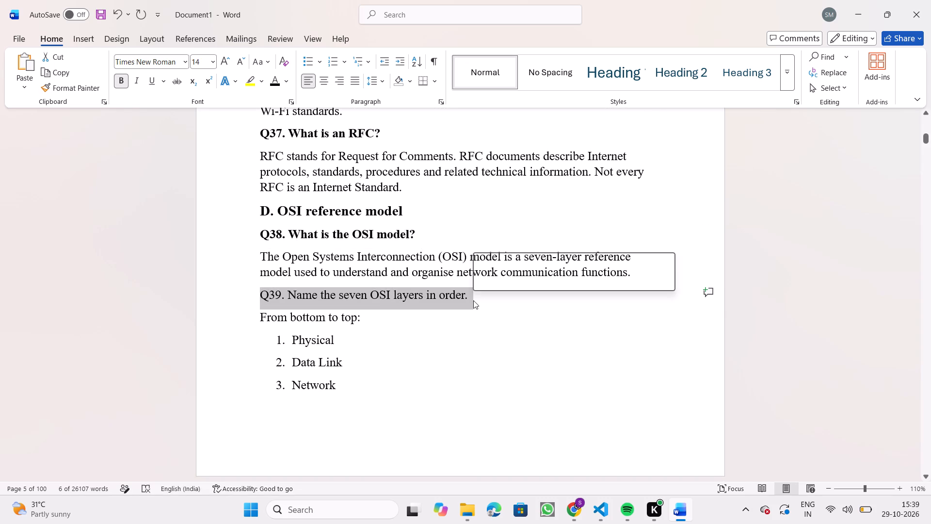
{"action": "left_click", "coordinate": [488, 279]}
{"action": "left_click", "coordinate": [458, 314]}
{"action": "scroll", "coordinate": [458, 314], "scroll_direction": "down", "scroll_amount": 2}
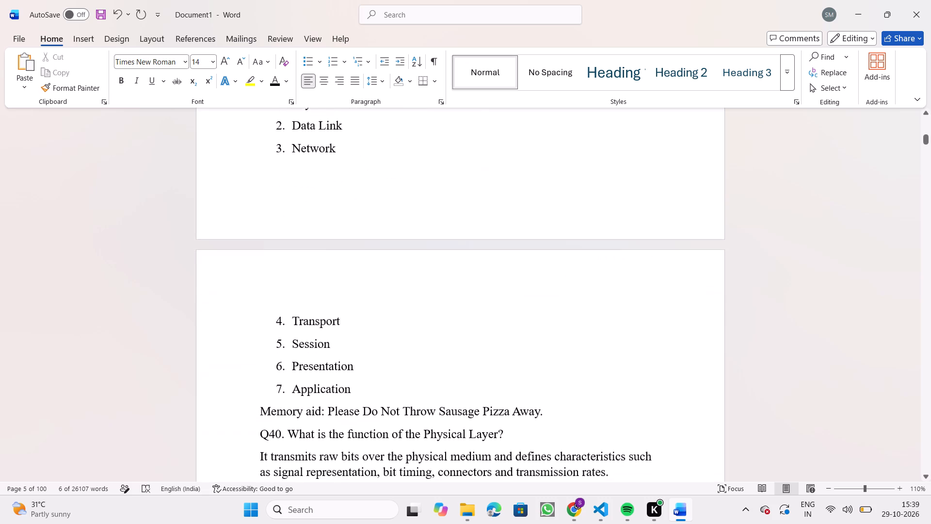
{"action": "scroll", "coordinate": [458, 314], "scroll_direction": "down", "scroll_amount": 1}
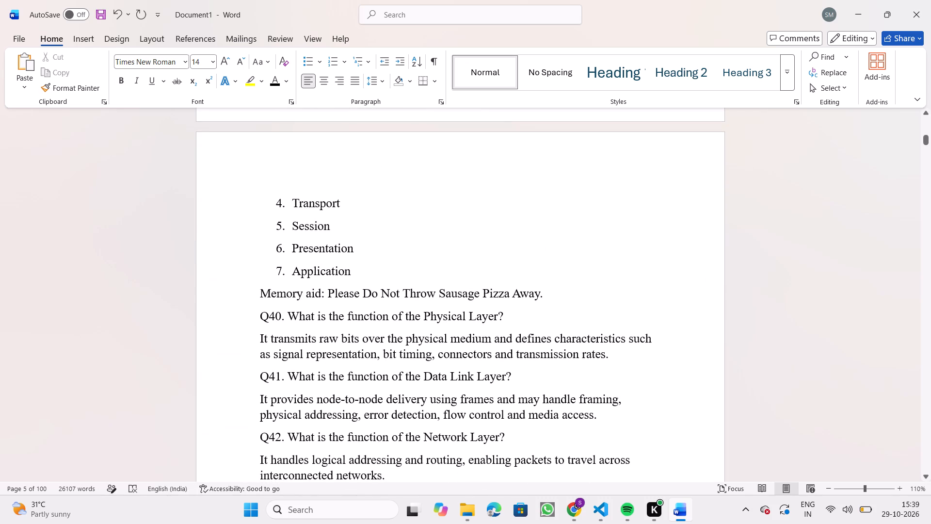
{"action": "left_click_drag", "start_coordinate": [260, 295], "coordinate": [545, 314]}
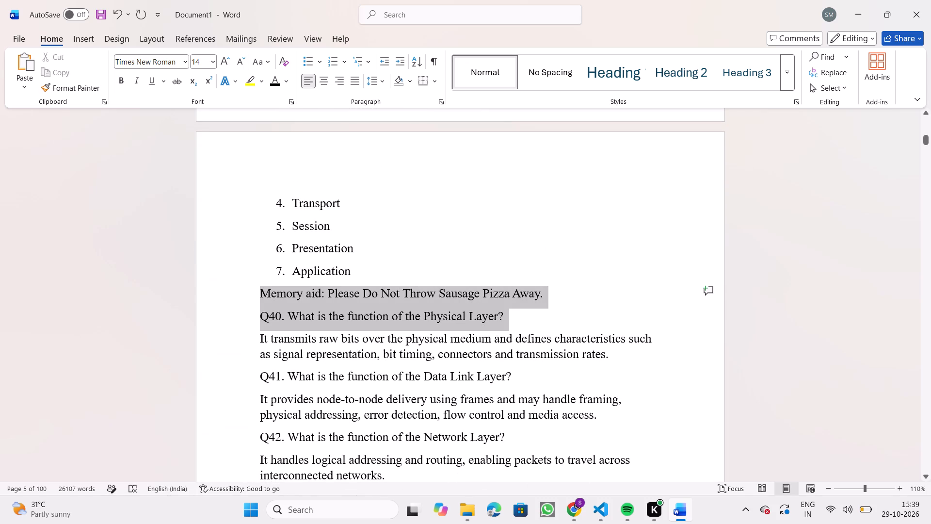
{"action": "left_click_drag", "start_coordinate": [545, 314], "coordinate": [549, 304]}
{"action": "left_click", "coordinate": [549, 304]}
Make the question line Q40 on the function of the Physical Layer bold.
{"action": "scroll", "coordinate": [549, 304], "scroll_direction": "down", "scroll_amount": 1}
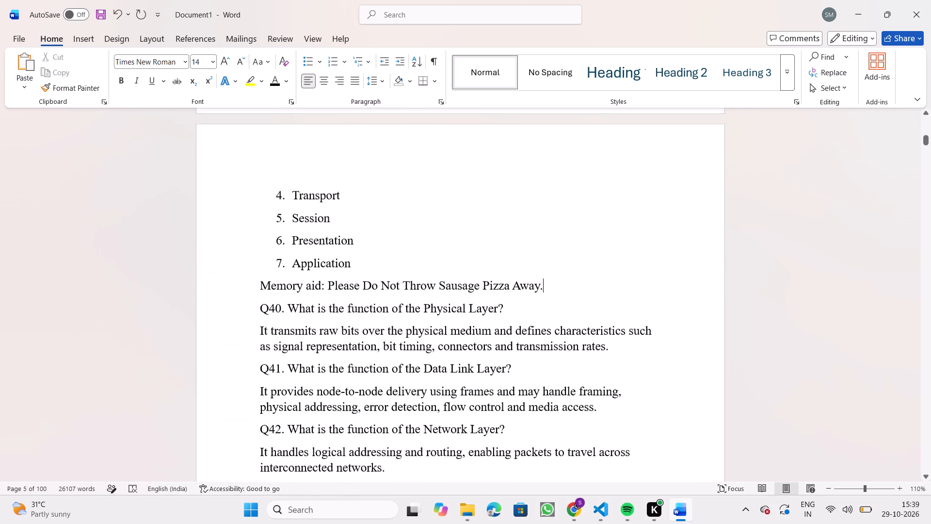
{"action": "scroll", "coordinate": [549, 304], "scroll_direction": "down", "scroll_amount": 1}
{"action": "left_click_drag", "start_coordinate": [263, 200], "coordinate": [515, 208]}
{"action": "left_click", "coordinate": [525, 190]}
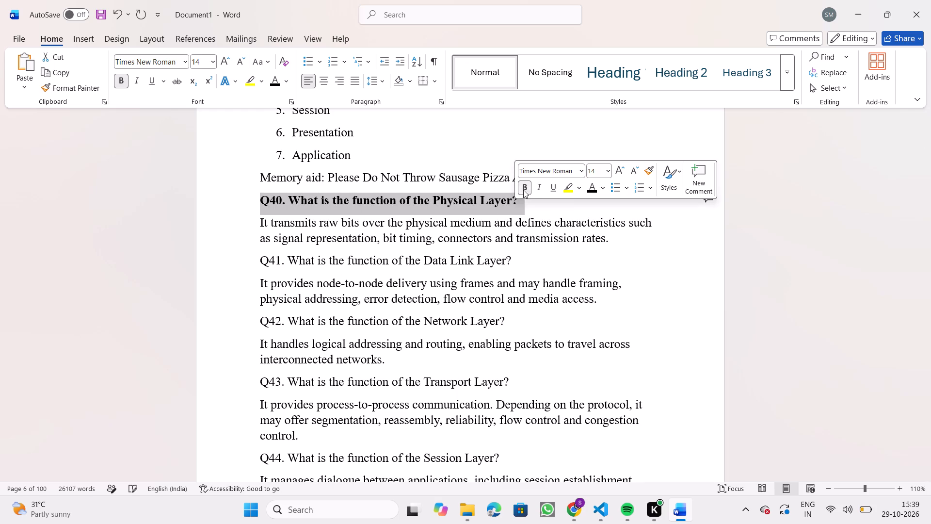
Make the question lines Q41 on the Data Link Layer, Q42 on the Network Layer and Q43 on the Transport Layer bold.
{"action": "left_click_drag", "start_coordinate": [259, 262], "coordinate": [522, 270]}
{"action": "left_click", "coordinate": [533, 253]}
{"action": "left_click_drag", "start_coordinate": [260, 321], "coordinate": [507, 333]}
{"action": "left_click", "coordinate": [514, 319]}
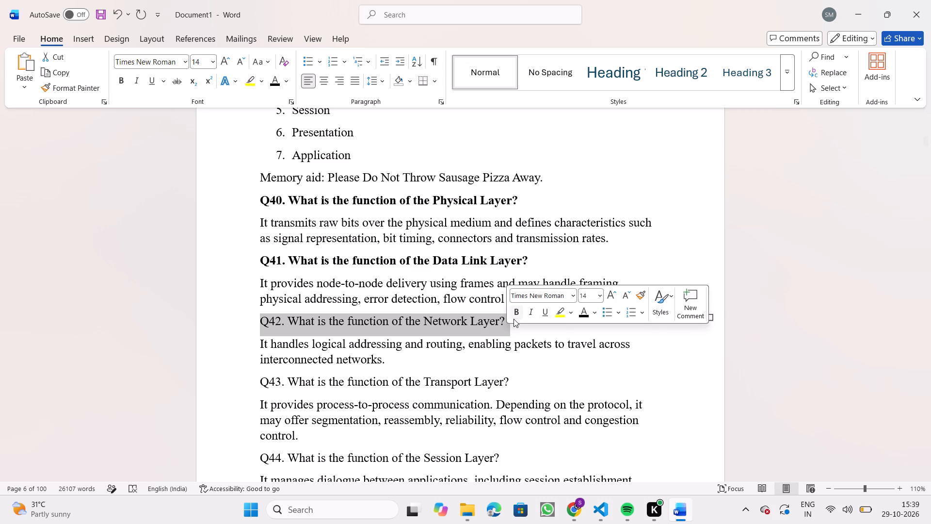
{"action": "scroll", "coordinate": [414, 338], "scroll_direction": "down", "scroll_amount": 1}
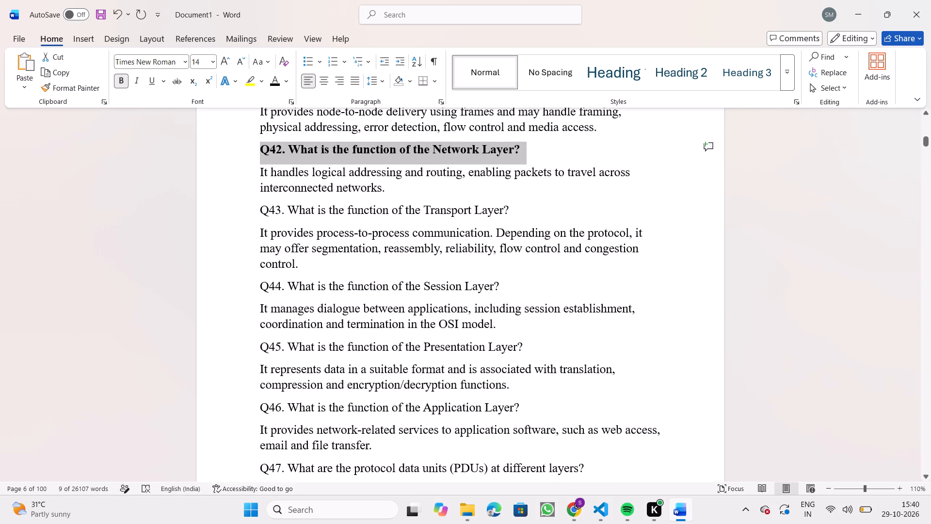
{"action": "left_click_drag", "start_coordinate": [259, 212], "coordinate": [510, 217]}
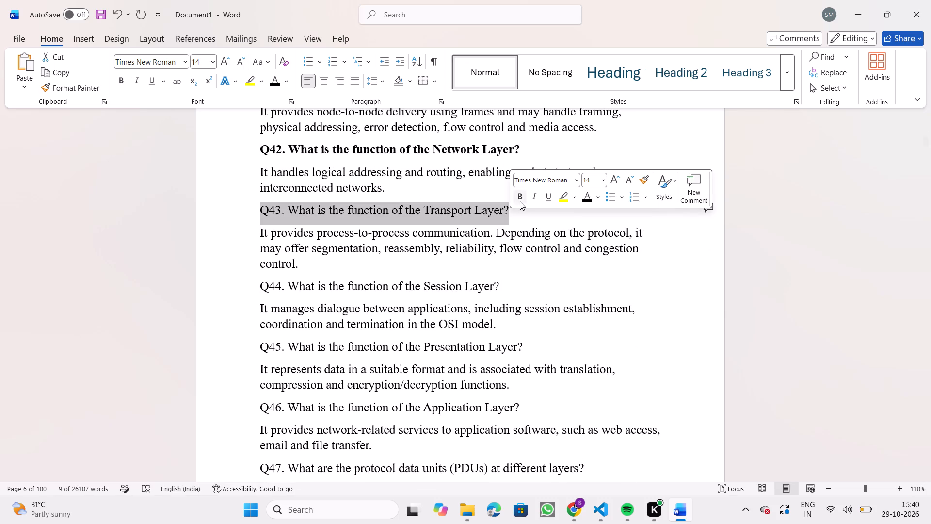
{"action": "left_click", "coordinate": [520, 201]}
Make the question lines Q44 on the Session Layer and Q45 on the Presentation Layer bold.
{"action": "left_click_drag", "start_coordinate": [261, 290], "coordinate": [455, 305]}
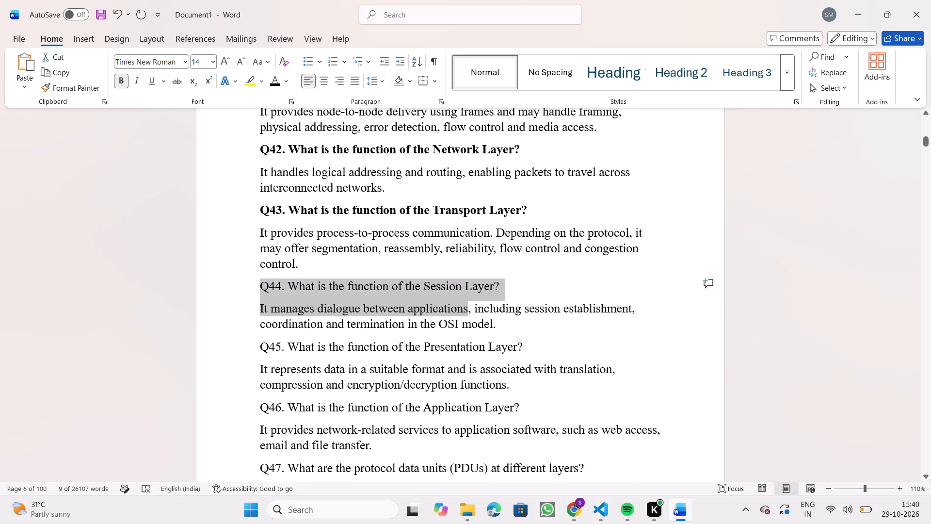
{"action": "left_click_drag", "start_coordinate": [455, 305], "coordinate": [501, 287]}
{"action": "left_click", "coordinate": [510, 270]}
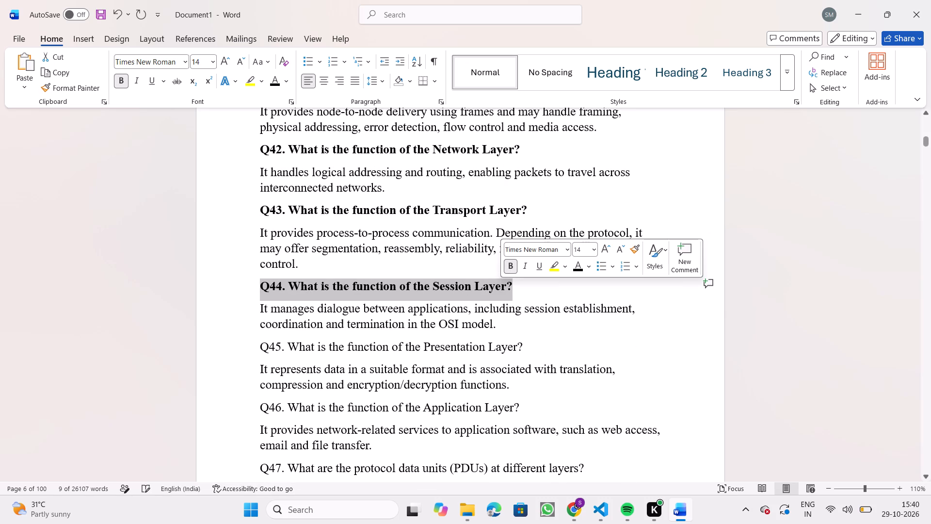
{"action": "left_click_drag", "start_coordinate": [262, 344], "coordinate": [516, 344]}
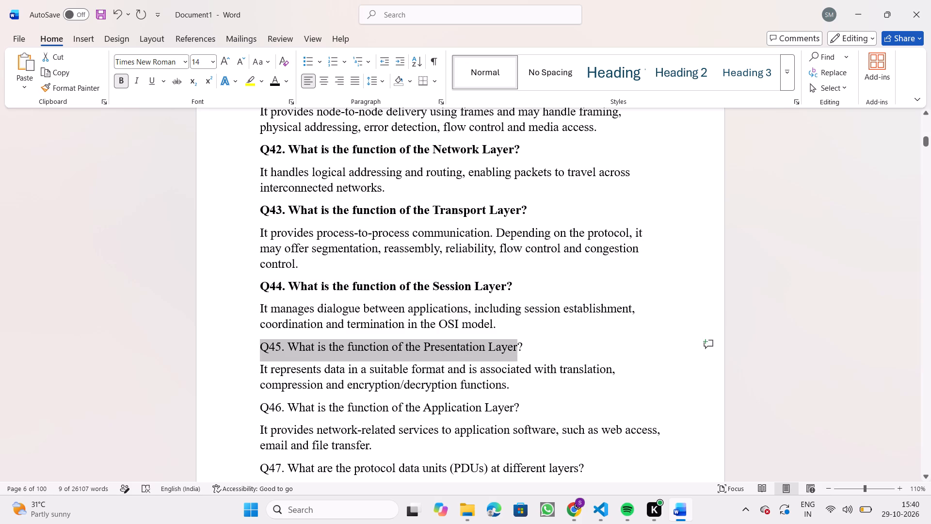
{"action": "left_click_drag", "start_coordinate": [516, 344], "coordinate": [523, 345]}
{"action": "left_click", "coordinate": [528, 334]}
{"action": "left_click", "coordinate": [529, 332]}
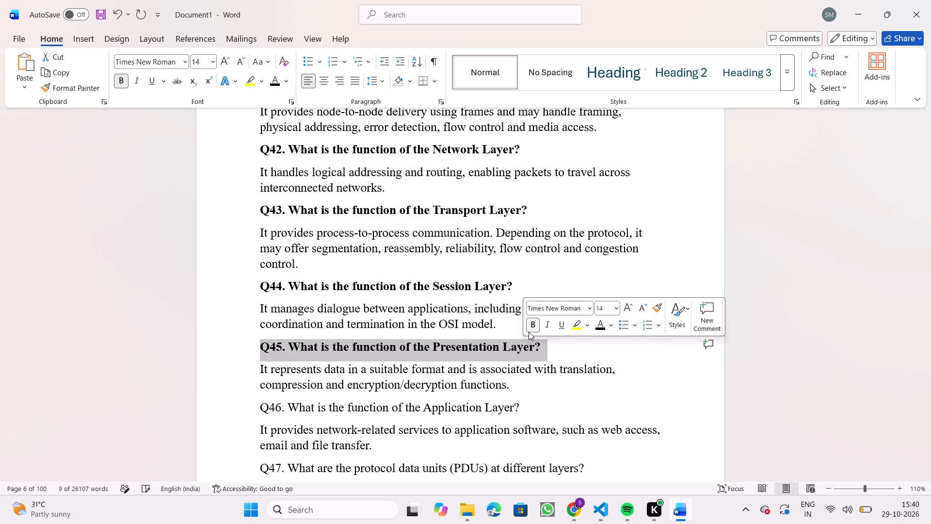
Make the question lines Q46 on the Application Layer and Q47 on protocol data units bold.
{"action": "scroll", "coordinate": [459, 369], "scroll_direction": "down", "scroll_amount": 1}
{"action": "left_click_drag", "start_coordinate": [260, 323], "coordinate": [532, 324]}
{"action": "left_click", "coordinate": [546, 299]}
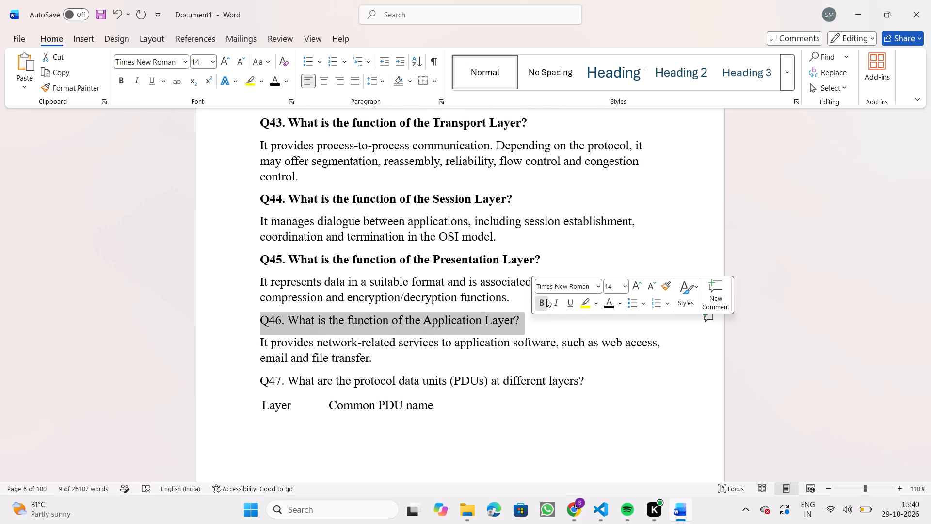
{"action": "scroll", "coordinate": [448, 352], "scroll_direction": "down", "scroll_amount": 1}
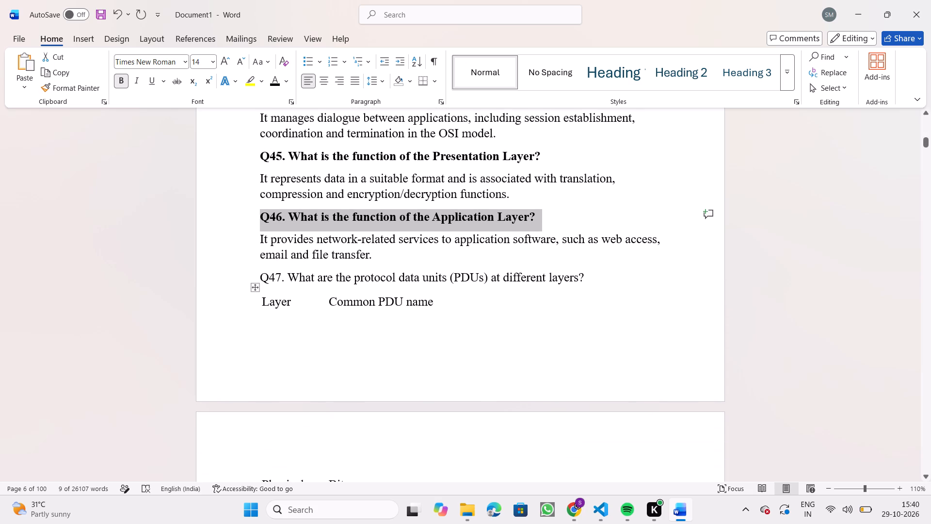
{"action": "left_click_drag", "start_coordinate": [263, 278], "coordinate": [587, 283]}
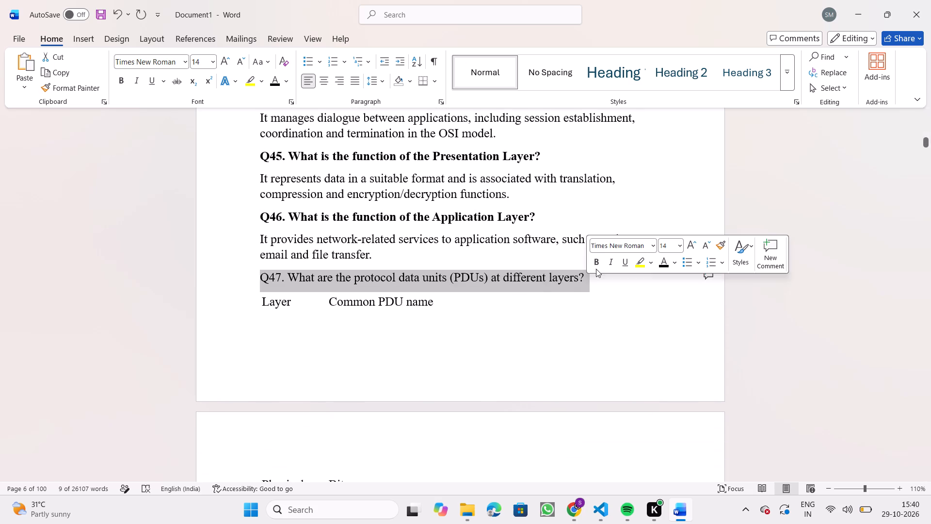
{"action": "left_click", "coordinate": [597, 264]}
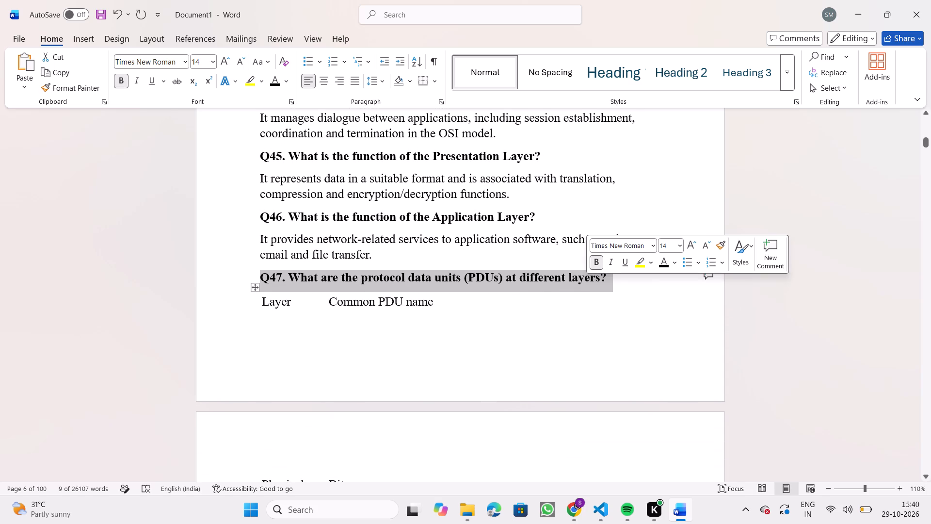
Apply the plain table style with full grid borders to the Layer and Common PDU name table under Q47.
{"action": "left_click", "coordinate": [255, 292]}
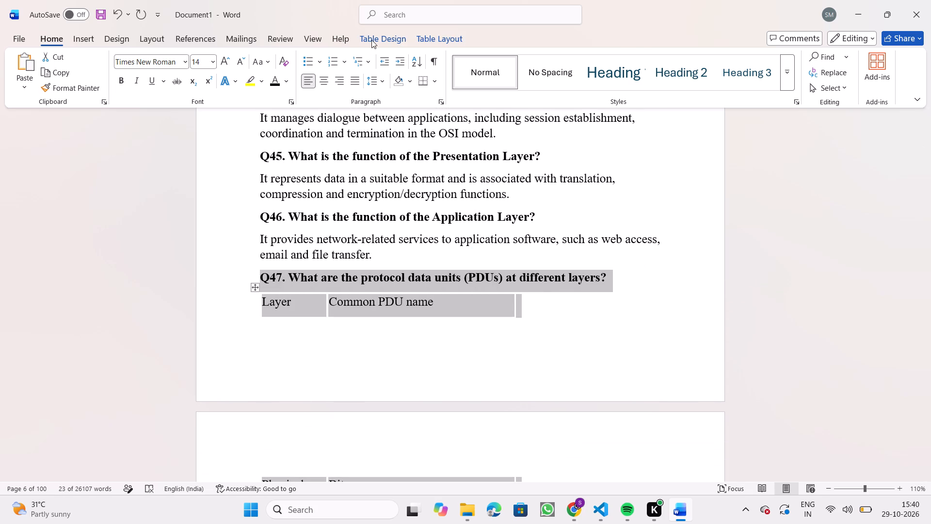
{"action": "left_click", "coordinate": [371, 40]}
{"action": "left_click", "coordinate": [177, 82]}
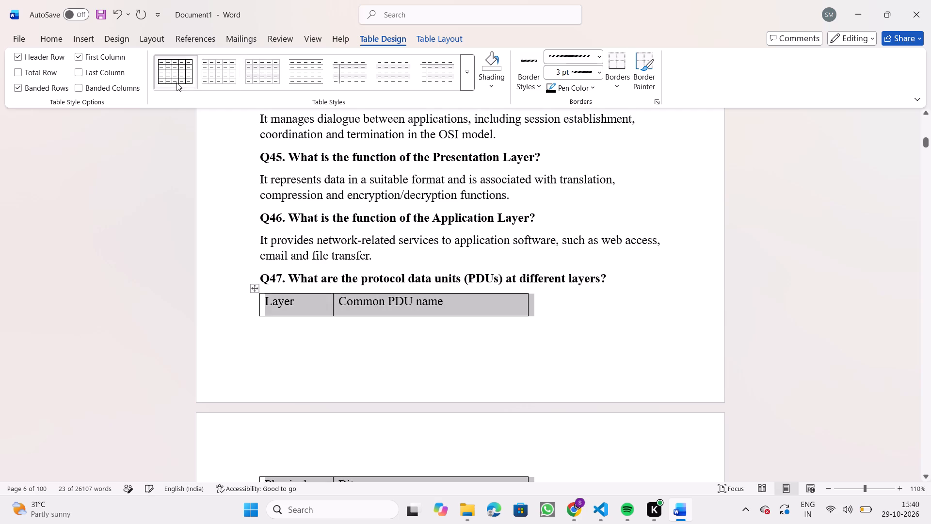
{"action": "left_click", "coordinate": [167, 213]}
Make the question lines Q48 on frame versus packet, Q49 on MAC addresses and Q50 on IP addresses bold.
{"action": "scroll", "coordinate": [167, 213], "scroll_direction": "down", "scroll_amount": 3}
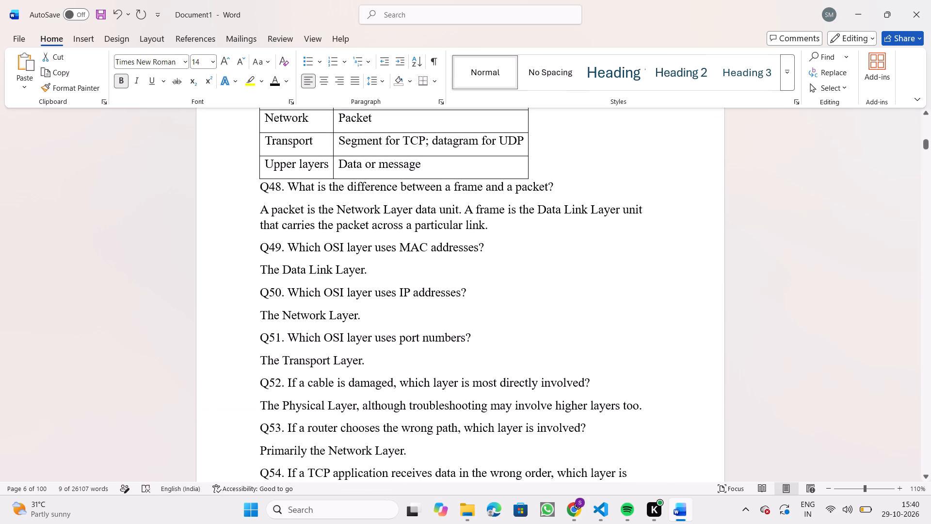
{"action": "left_click_drag", "start_coordinate": [262, 184], "coordinate": [498, 198]}
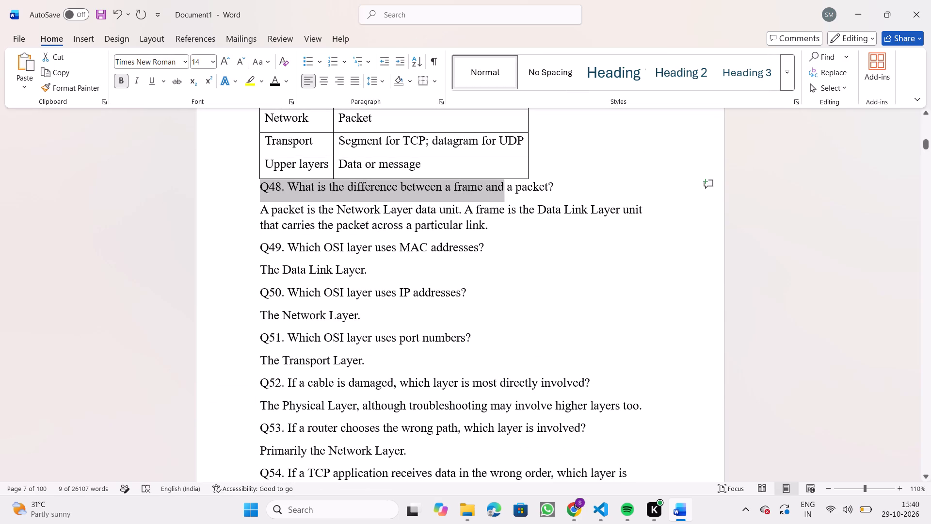
{"action": "left_click_drag", "start_coordinate": [498, 198], "coordinate": [568, 197]}
{"action": "left_click", "coordinate": [582, 181]}
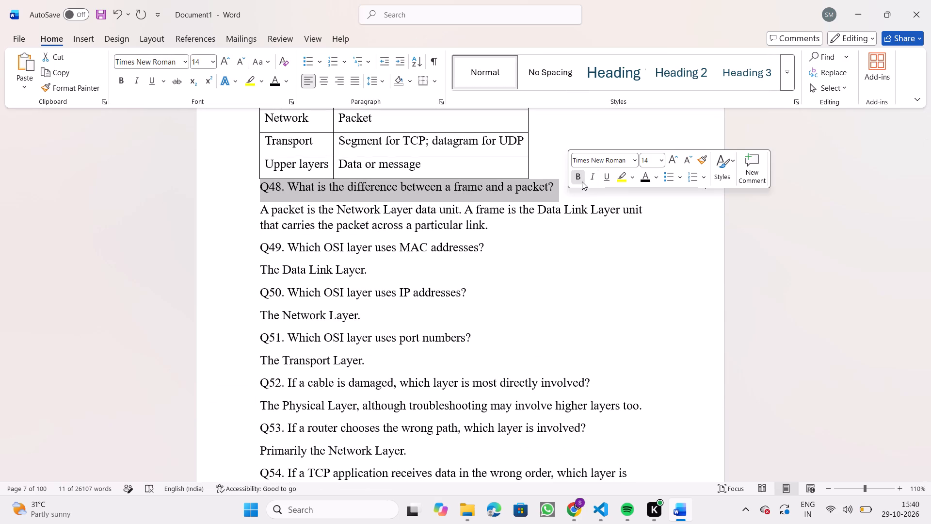
{"action": "left_click_drag", "start_coordinate": [259, 250], "coordinate": [316, 250]}
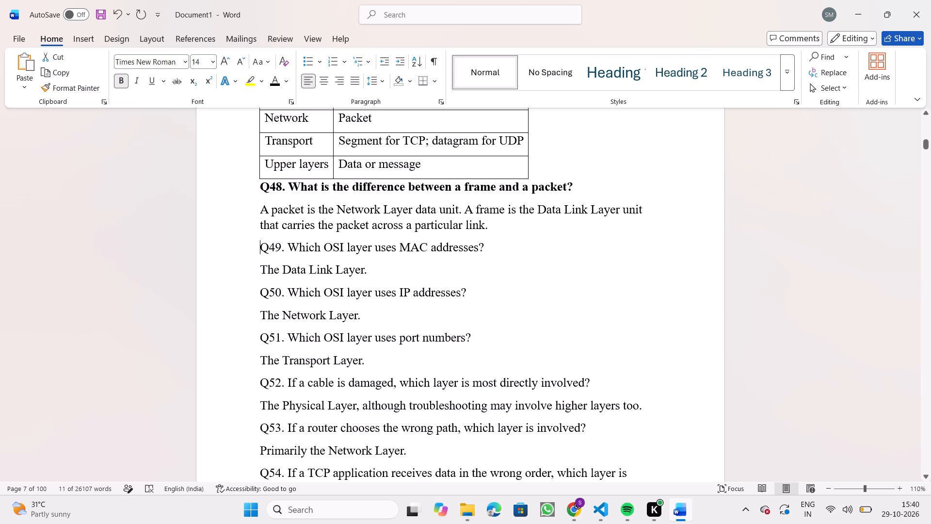
{"action": "left_click_drag", "start_coordinate": [316, 250], "coordinate": [487, 261]}
{"action": "left_click", "coordinate": [498, 249]}
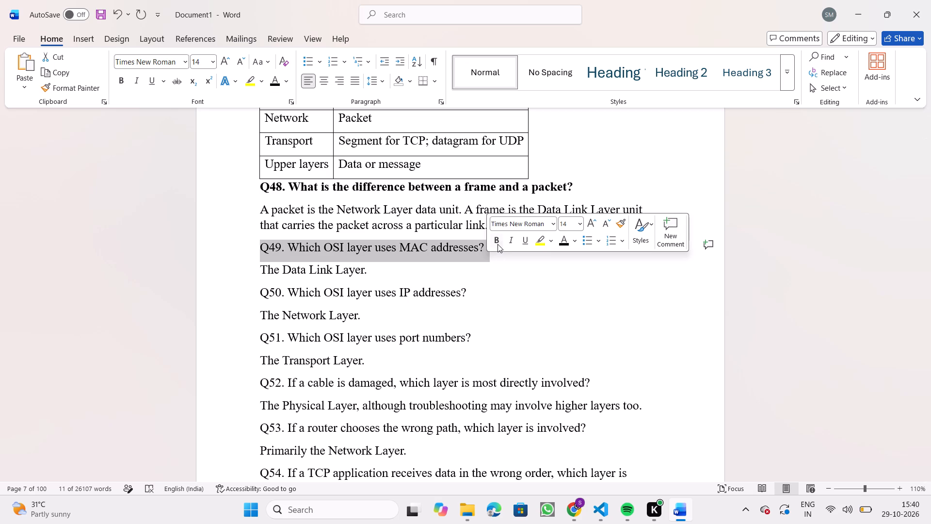
{"action": "left_click", "coordinate": [498, 244]}
{"action": "left_click_drag", "start_coordinate": [262, 297], "coordinate": [468, 303]}
{"action": "left_click", "coordinate": [481, 281]}
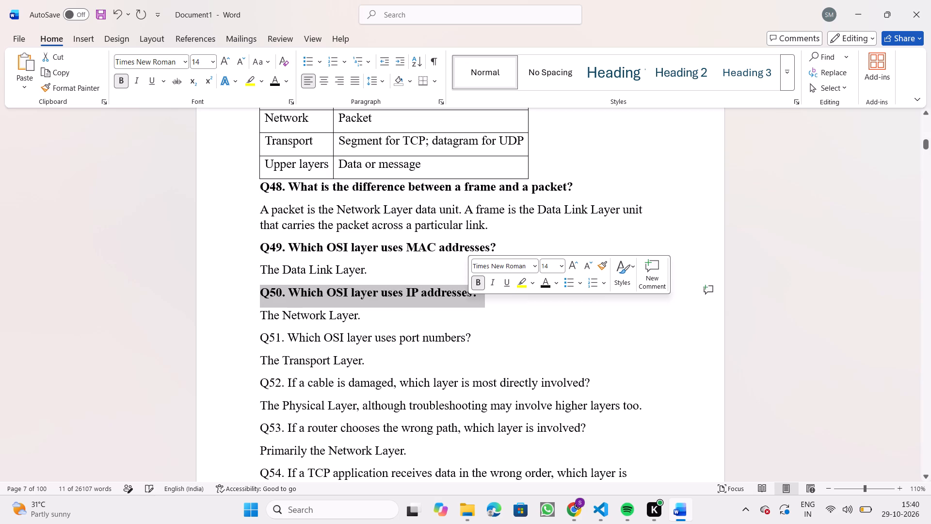
Make the question lines Q51 on port numbers and Q52 on a damaged cable bold.
{"action": "left_click_drag", "start_coordinate": [263, 344], "coordinate": [472, 344]}
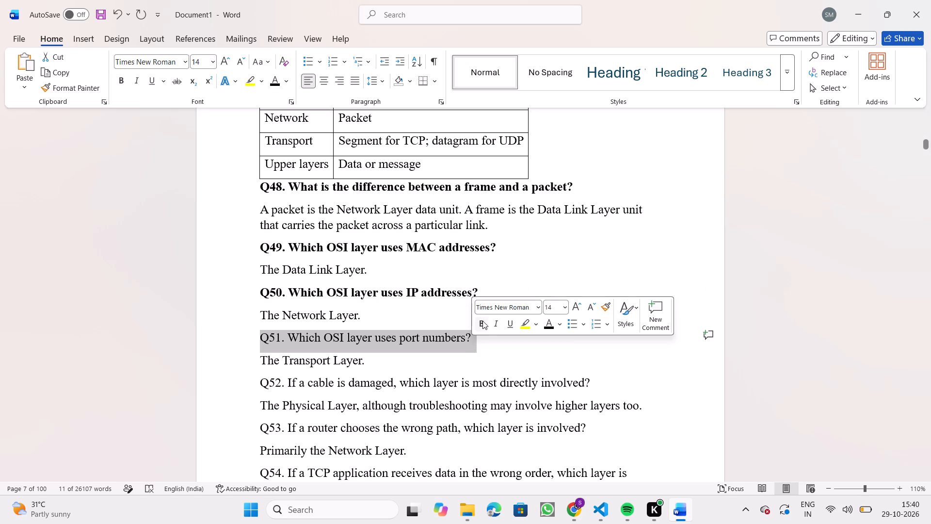
{"action": "left_click", "coordinate": [483, 320]}
{"action": "scroll", "coordinate": [425, 357], "scroll_direction": "down", "scroll_amount": 1}
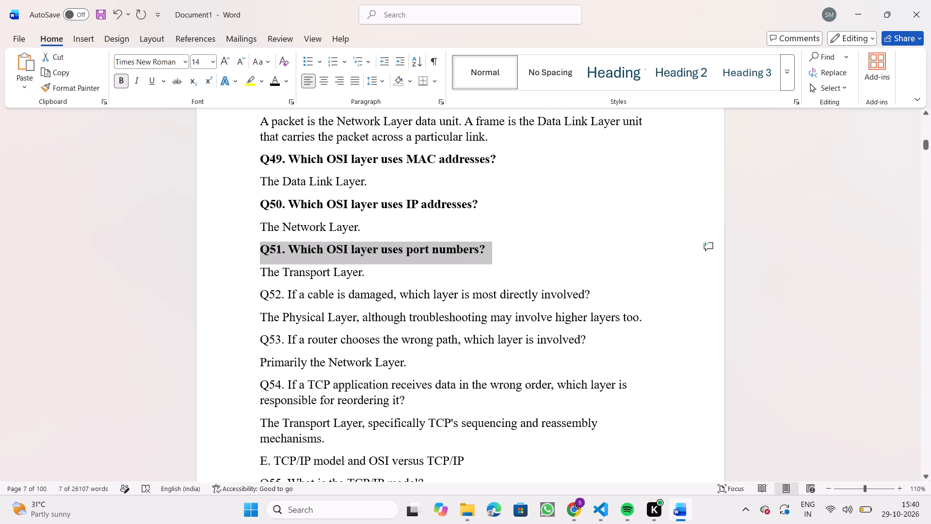
{"action": "left_click_drag", "start_coordinate": [258, 295], "coordinate": [591, 303]}
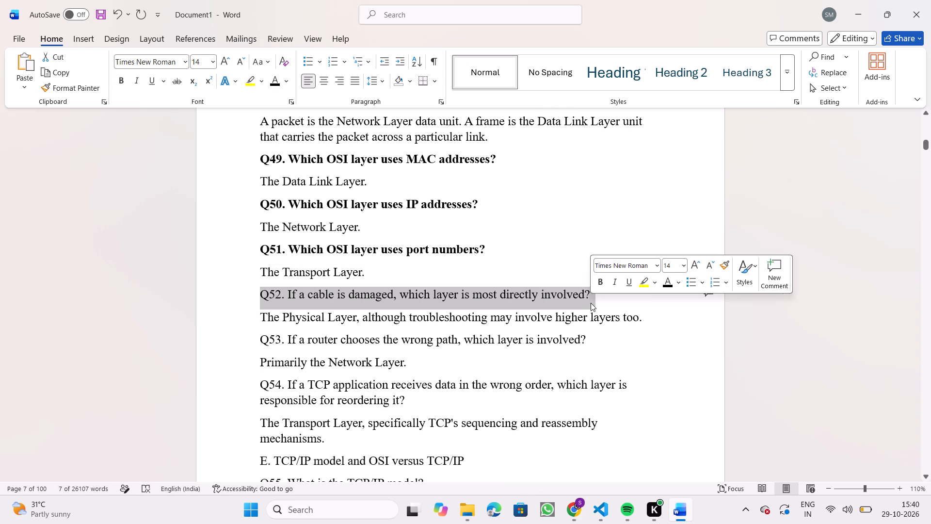
{"action": "left_click", "coordinate": [595, 288]}
Make the question lines Q53 on a router's wrong path and Q54 on TCP data reordering bold.
{"action": "scroll", "coordinate": [278, 350], "scroll_direction": "down", "scroll_amount": 1}
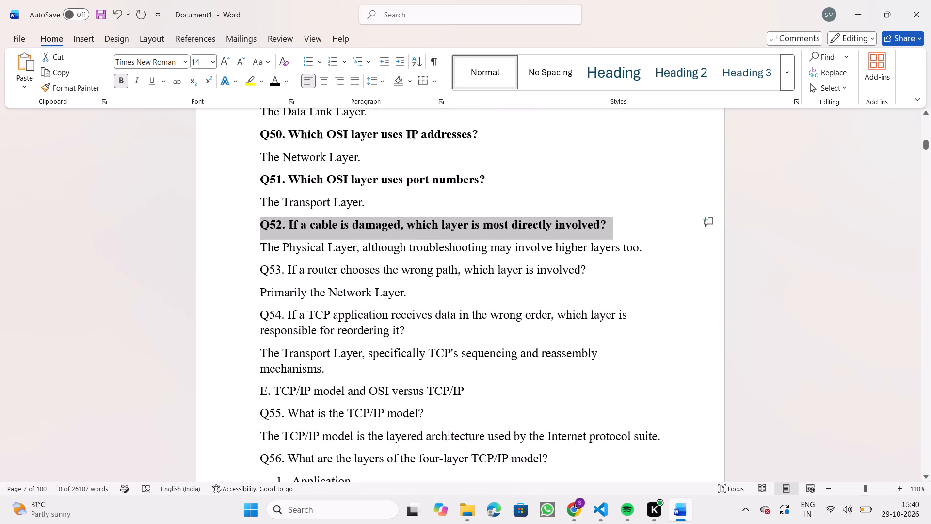
{"action": "left_click_drag", "start_coordinate": [258, 271], "coordinate": [630, 279]}
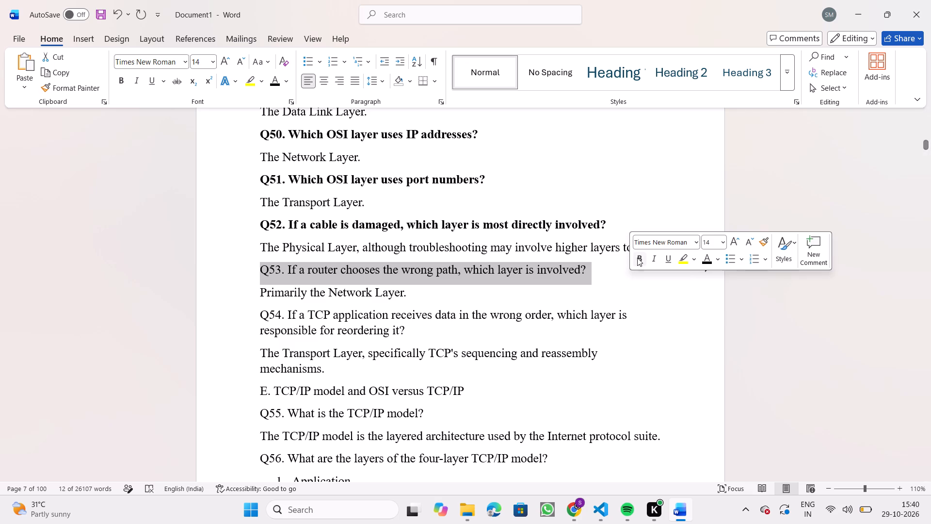
{"action": "left_click", "coordinate": [642, 254]}
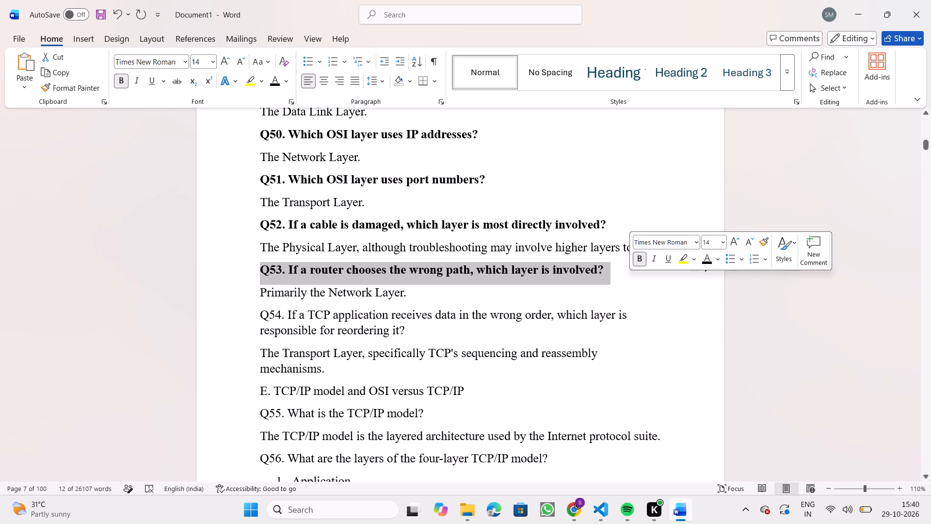
{"action": "left_click_drag", "start_coordinate": [263, 311], "coordinate": [403, 334]}
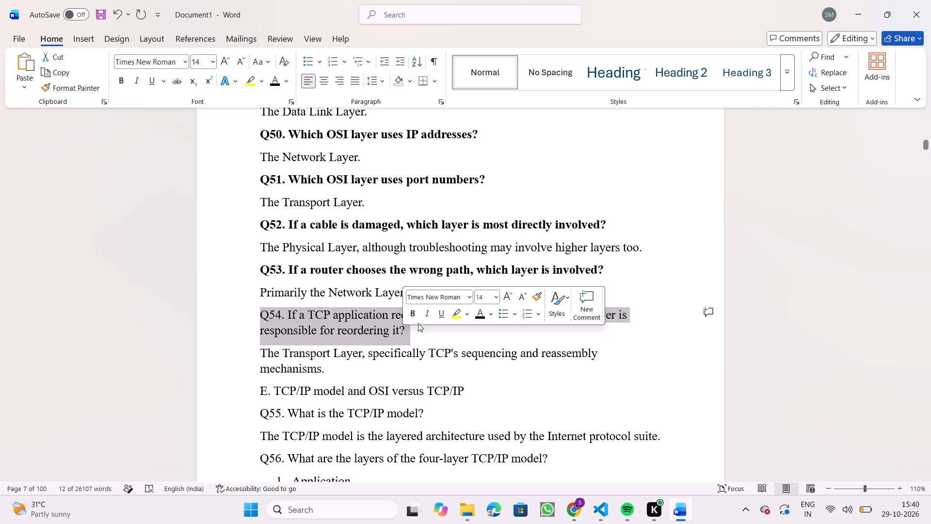
{"action": "left_click", "coordinate": [413, 319]}
Make the section heading "E. TCP/IP model and OSI versus TCP/IP" bold and enlarge its font to size 18.
{"action": "scroll", "coordinate": [372, 357], "scroll_direction": "down", "scroll_amount": 1}
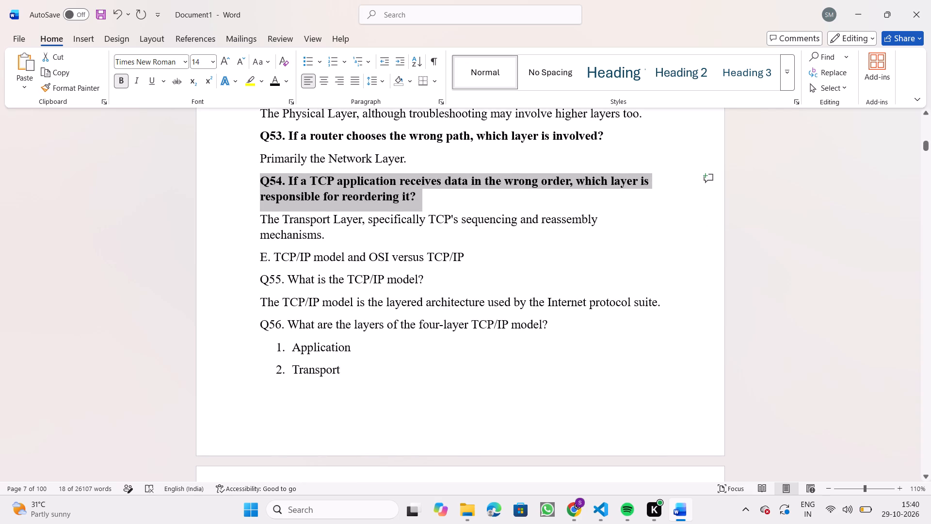
{"action": "left_click_drag", "start_coordinate": [259, 257], "coordinate": [467, 258]}
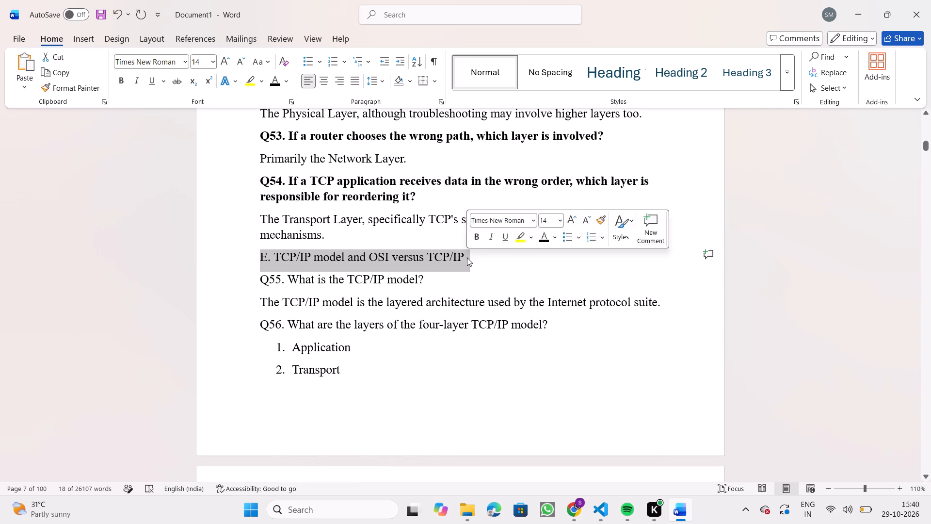
{"action": "left_click", "coordinate": [476, 237]}
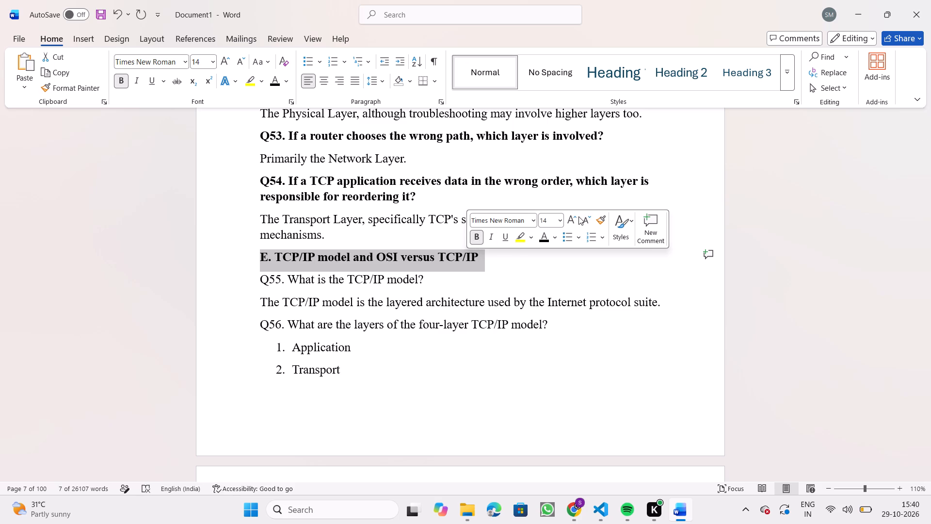
{"action": "double_click", "coordinate": [572, 218]}
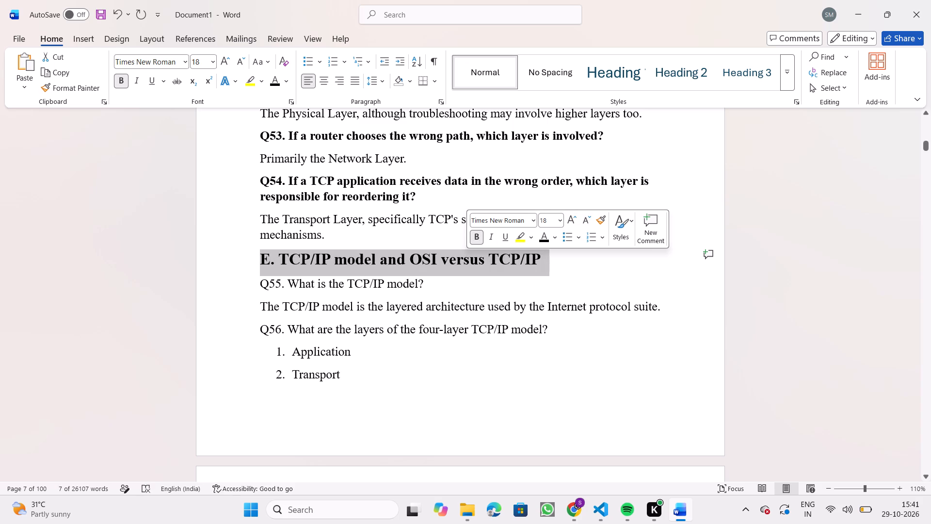
Make the question lines Q55 on the TCP/IP model and Q56 on its four layers bold.
{"action": "left_click_drag", "start_coordinate": [260, 286], "coordinate": [432, 288]}
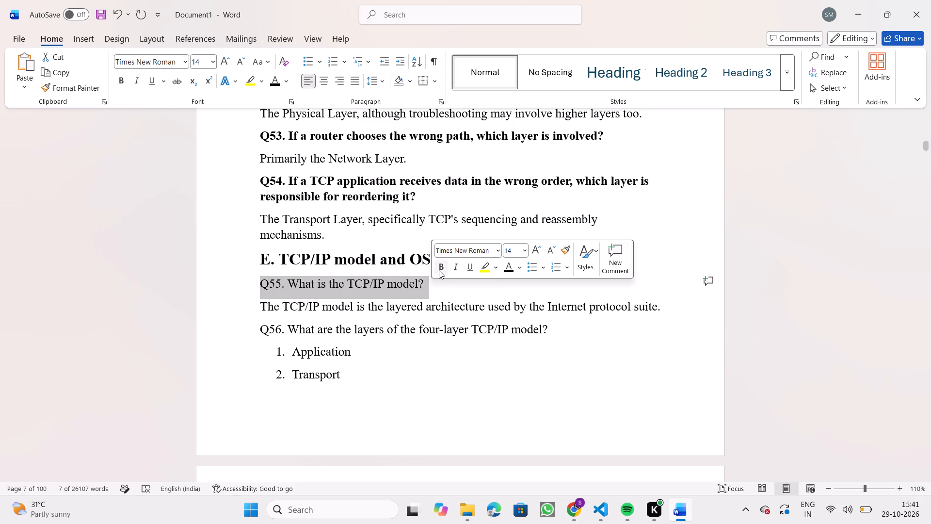
{"action": "left_click", "coordinate": [439, 270]}
{"action": "left_click_drag", "start_coordinate": [260, 326], "coordinate": [559, 335]}
{"action": "left_click", "coordinate": [567, 311]}
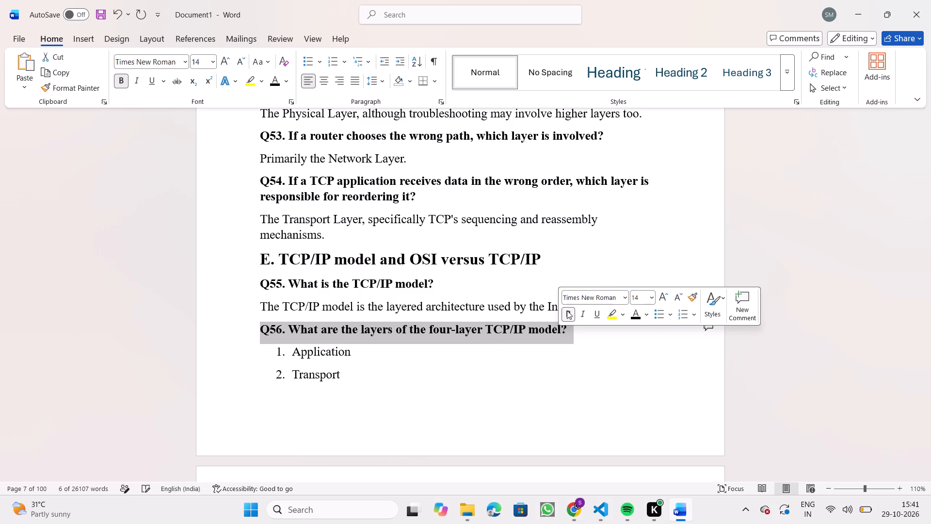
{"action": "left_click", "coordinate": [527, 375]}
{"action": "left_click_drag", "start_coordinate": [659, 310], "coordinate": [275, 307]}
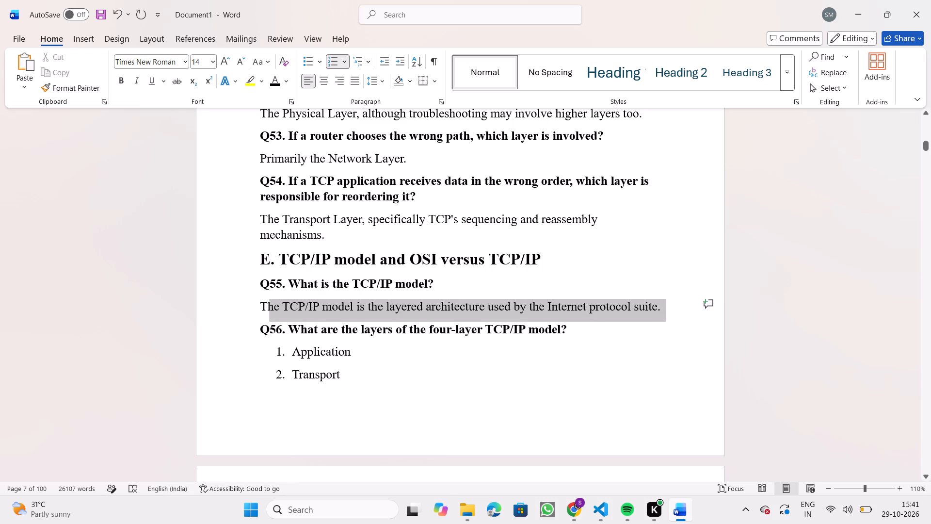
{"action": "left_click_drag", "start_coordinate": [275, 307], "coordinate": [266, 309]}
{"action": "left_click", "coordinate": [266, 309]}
Make the question line Q57 on how the OSI and TCP/IP models differ bold.
{"action": "scroll", "coordinate": [266, 309], "scroll_direction": "down", "scroll_amount": 2}
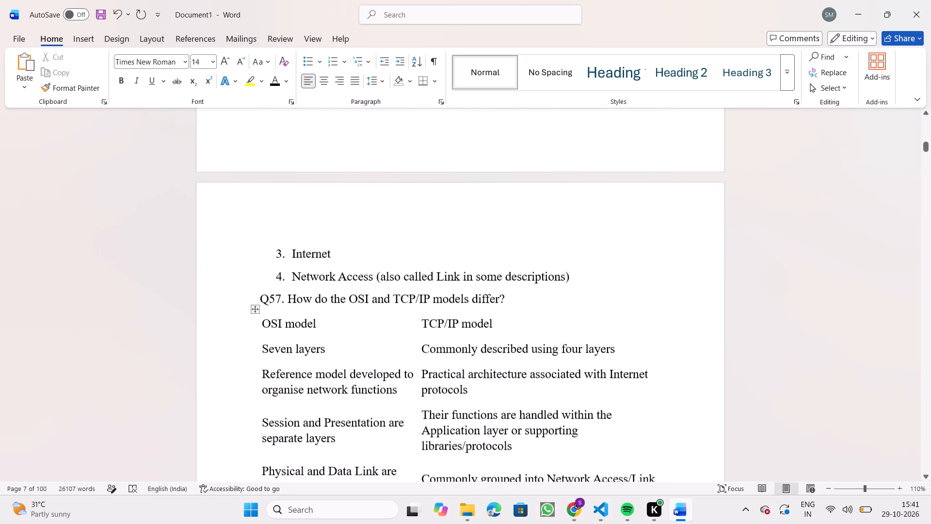
{"action": "scroll", "coordinate": [266, 309], "scroll_direction": "down", "scroll_amount": 1}
{"action": "left_click_drag", "start_coordinate": [264, 282], "coordinate": [518, 282]}
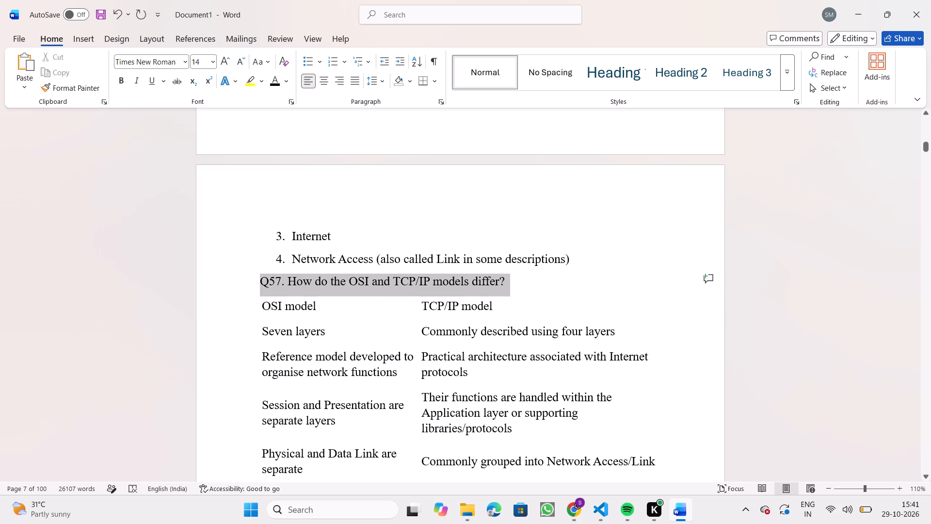
{"action": "left_click_drag", "start_coordinate": [518, 282], "coordinate": [520, 282]}
{"action": "left_click", "coordinate": [530, 265]}
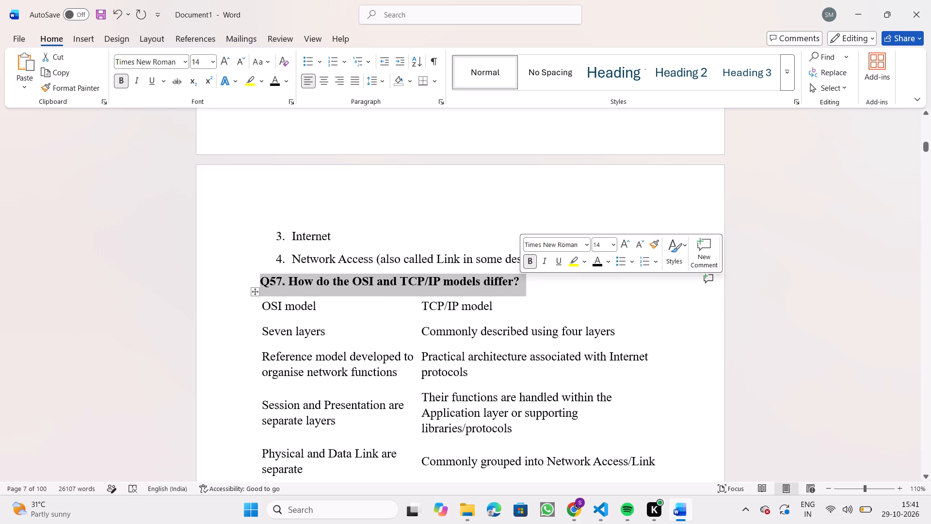
Apply the plain grid table style with full borders to the OSI versus TCP/IP comparison table under Q57.
{"action": "left_click", "coordinate": [252, 291]}
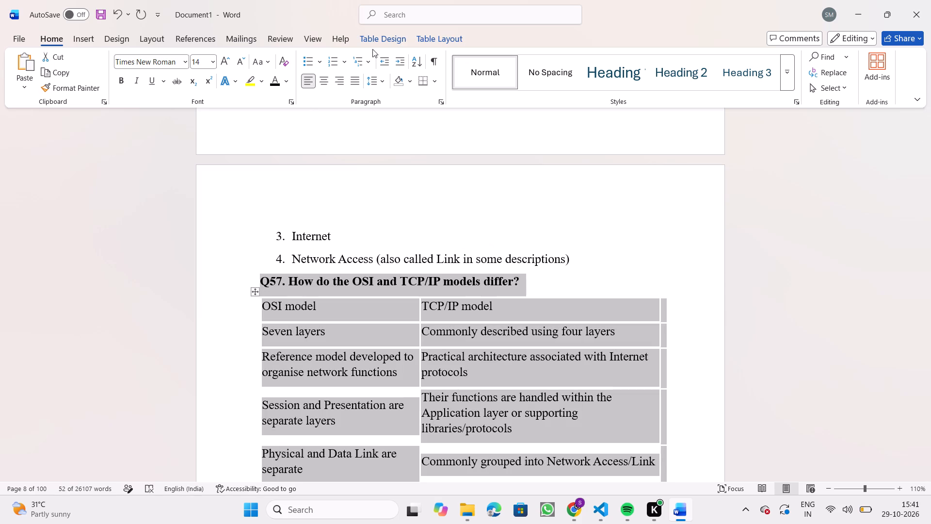
{"action": "left_click", "coordinate": [376, 45]}
{"action": "left_click", "coordinate": [181, 72]}
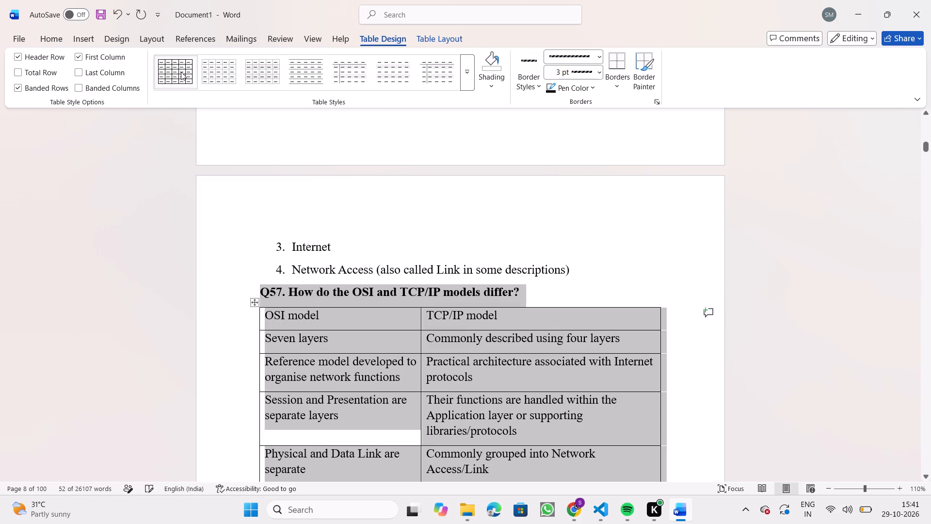
{"action": "left_click", "coordinate": [189, 223]}
Make the question lines Q58, Q59 and Q60 on where IP, TCP and HTTP operate bold.
{"action": "scroll", "coordinate": [189, 223], "scroll_direction": "down", "scroll_amount": 2}
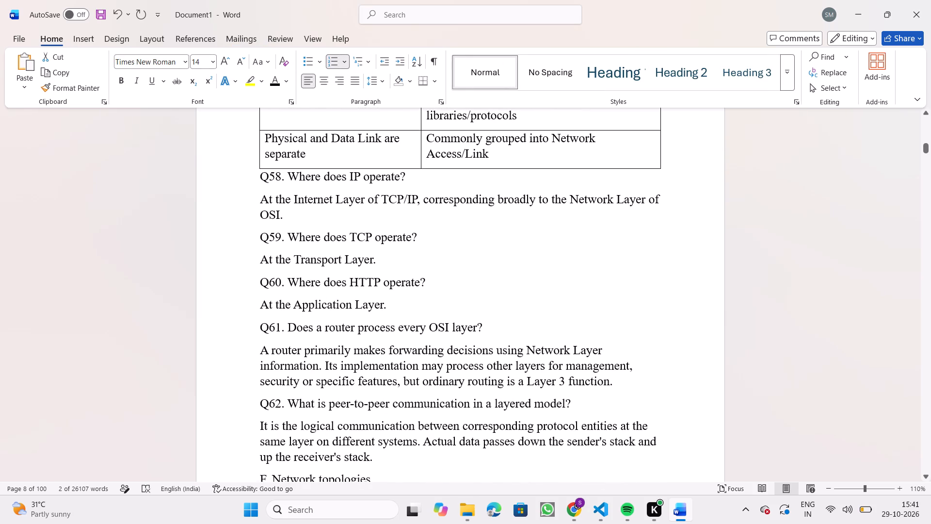
{"action": "left_click_drag", "start_coordinate": [261, 170], "coordinate": [401, 181]}
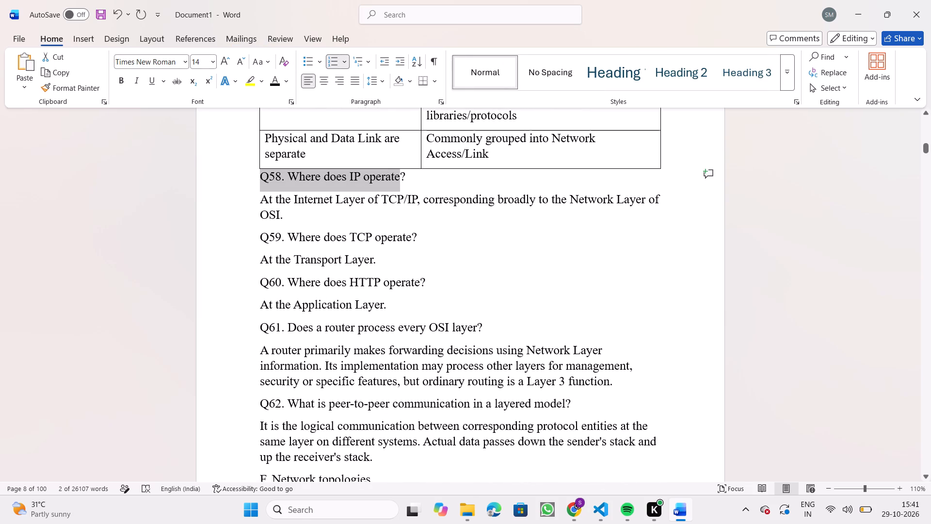
{"action": "left_click_drag", "start_coordinate": [401, 181], "coordinate": [406, 181]}
{"action": "left_click", "coordinate": [412, 165]}
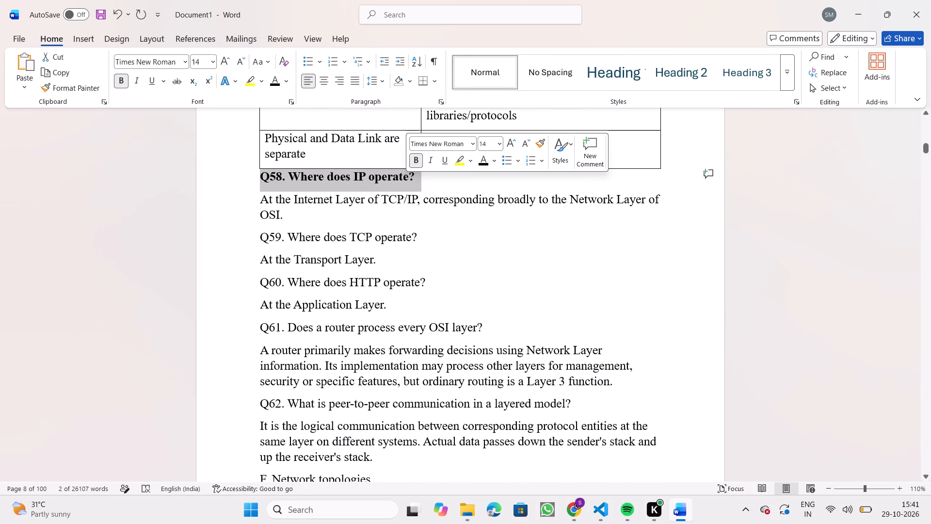
{"action": "left_click_drag", "start_coordinate": [262, 243], "coordinate": [419, 245]}
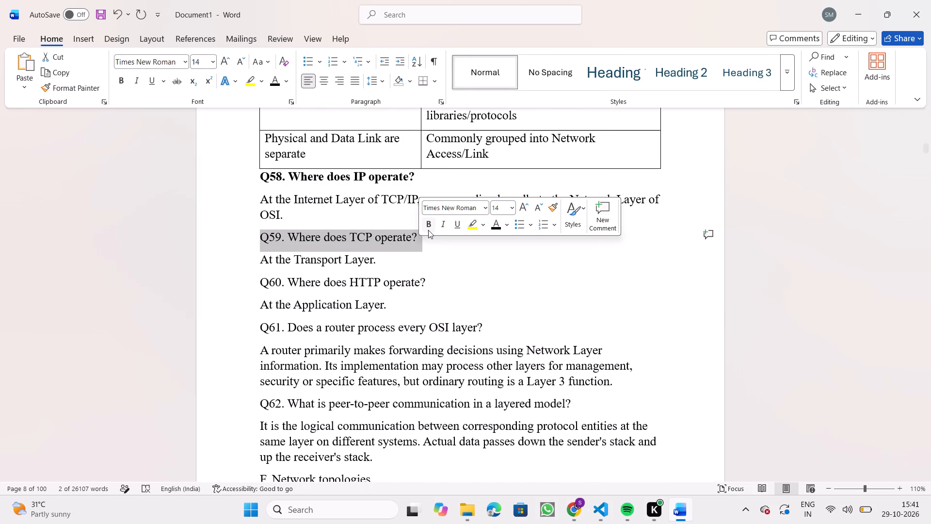
{"action": "left_click", "coordinate": [428, 230]}
{"action": "left_click_drag", "start_coordinate": [260, 284], "coordinate": [435, 297]}
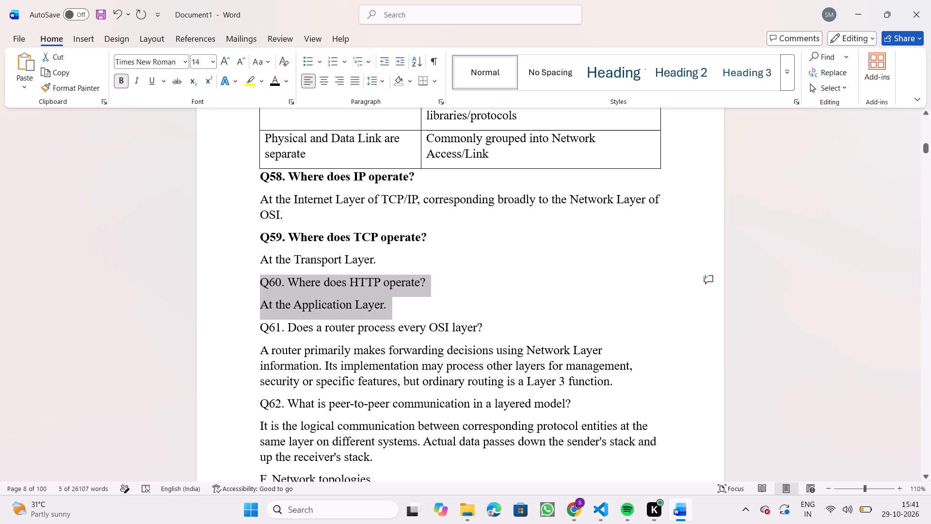
{"action": "left_click_drag", "start_coordinate": [435, 297], "coordinate": [436, 288]}
{"action": "left_click", "coordinate": [450, 270]}
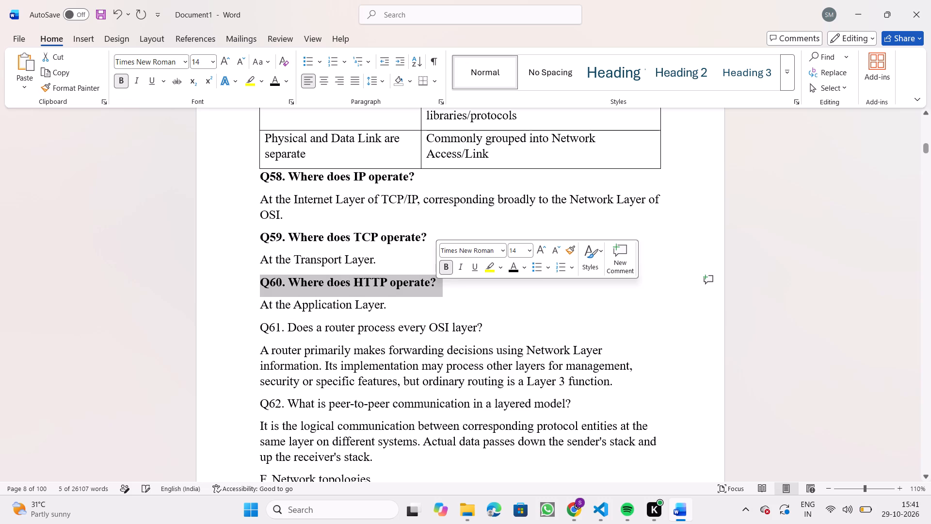
Make the question lines Q61 on a router processing OSI layers and Q62 on peer-to-peer communication bold.
{"action": "left_click_drag", "start_coordinate": [259, 288], "coordinate": [499, 293]}
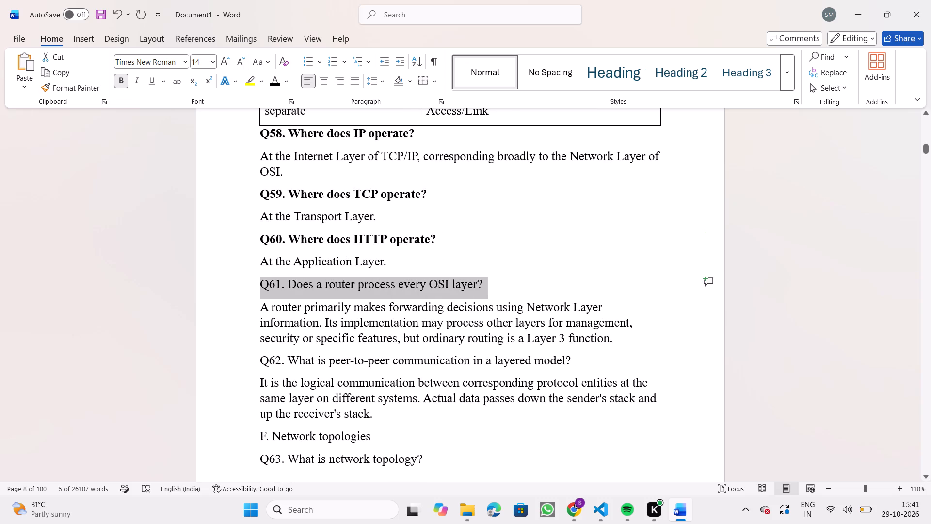
{"action": "left_click_drag", "start_coordinate": [499, 293], "coordinate": [499, 293]}
{"action": "left_click", "coordinate": [507, 275]}
{"action": "scroll", "coordinate": [350, 349], "scroll_direction": "down", "scroll_amount": 1}
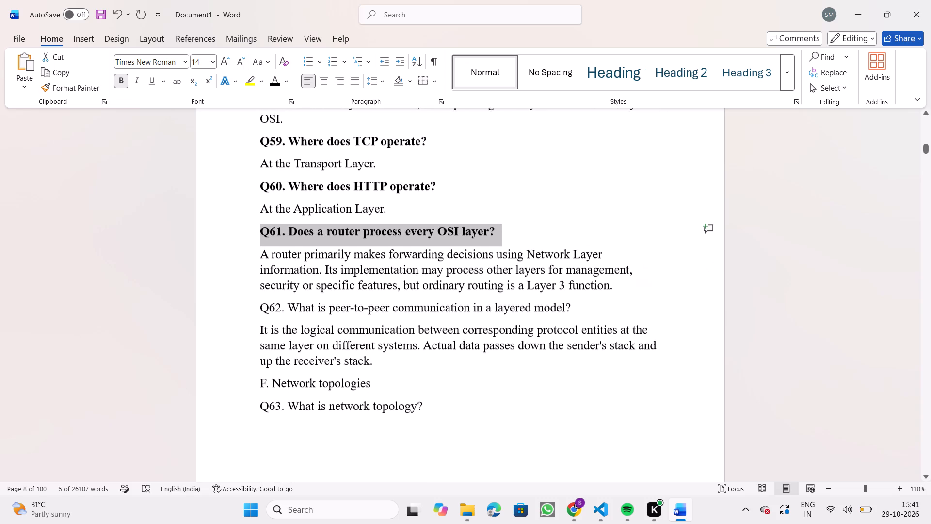
{"action": "left_click_drag", "start_coordinate": [263, 309], "coordinate": [568, 312]}
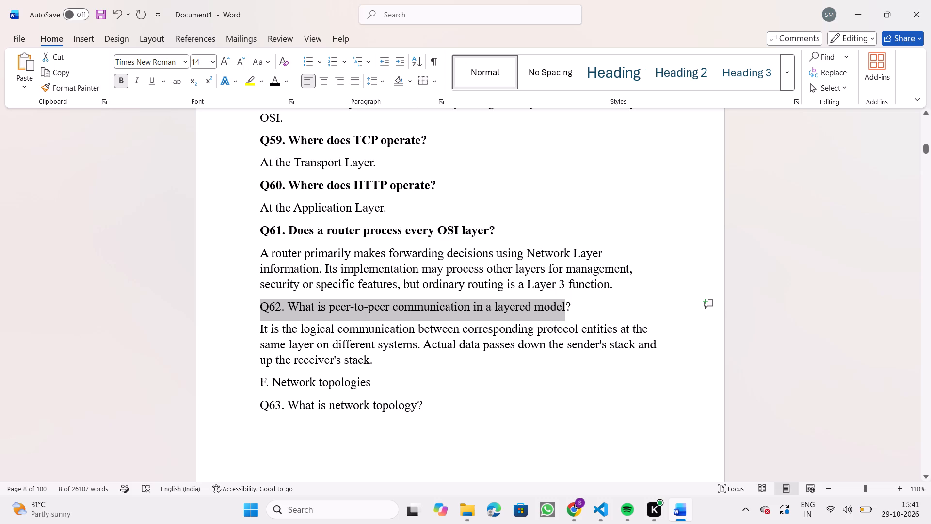
{"action": "left_click_drag", "start_coordinate": [568, 312], "coordinate": [568, 312]}
{"action": "left_click", "coordinate": [573, 297]}
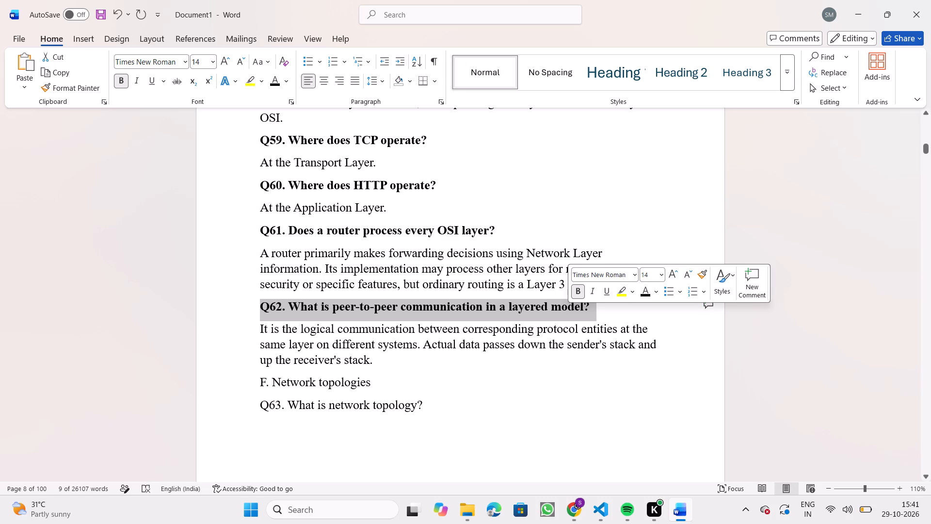
Make the section heading "F. Network topologies" bold and enlarge its font to size 18.
{"action": "left_click_drag", "start_coordinate": [259, 384], "coordinate": [372, 384]}
{"action": "left_click", "coordinate": [384, 371]}
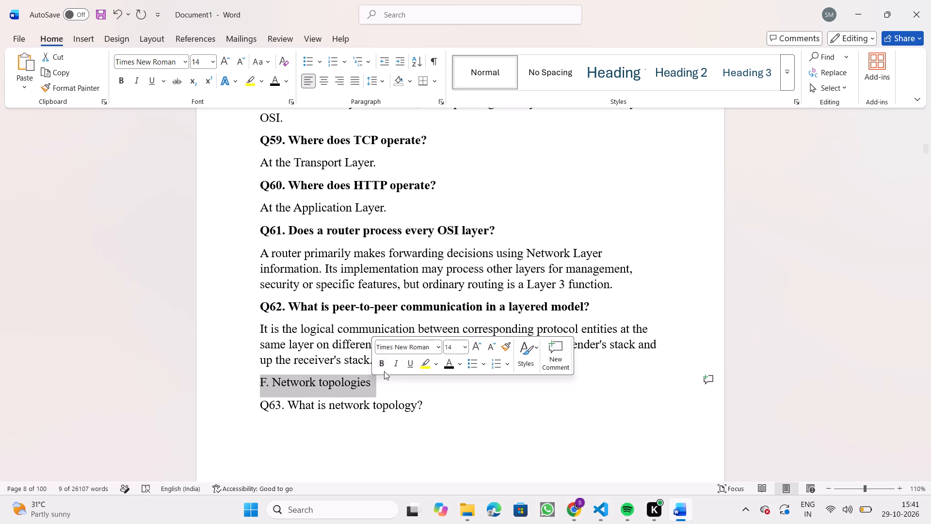
{"action": "left_click", "coordinate": [384, 366]}
{"action": "double_click", "coordinate": [481, 347]}
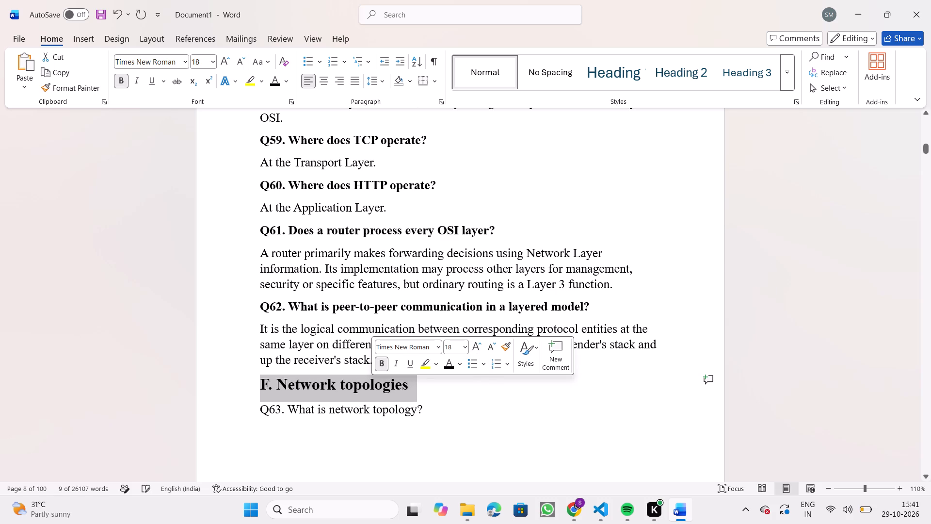
Make the question lines Q63 on network topology and Q64 on bus topology bold.
{"action": "left_click", "coordinate": [432, 412]}
{"action": "left_click_drag", "start_coordinate": [259, 408], "coordinate": [445, 410]}
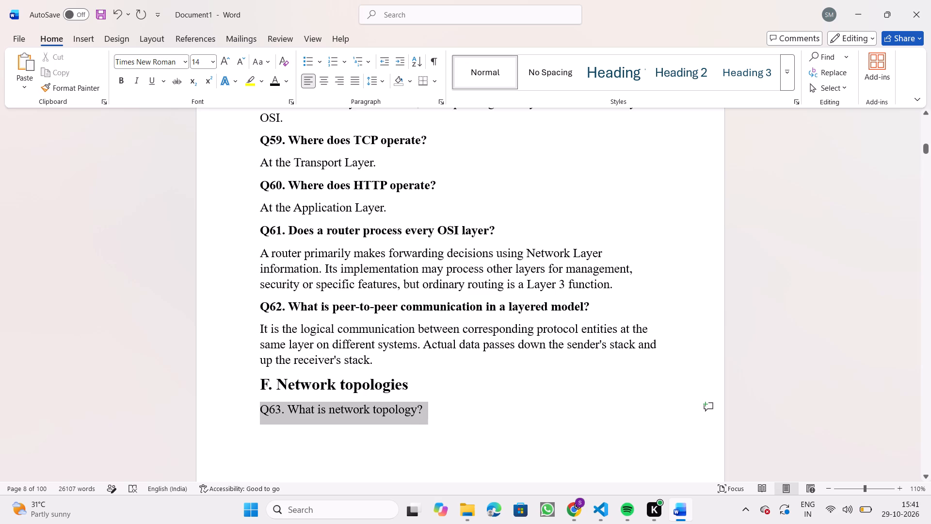
{"action": "left_click_drag", "start_coordinate": [445, 410], "coordinate": [448, 411]}
{"action": "left_click", "coordinate": [456, 394]}
{"action": "left_click", "coordinate": [425, 416]}
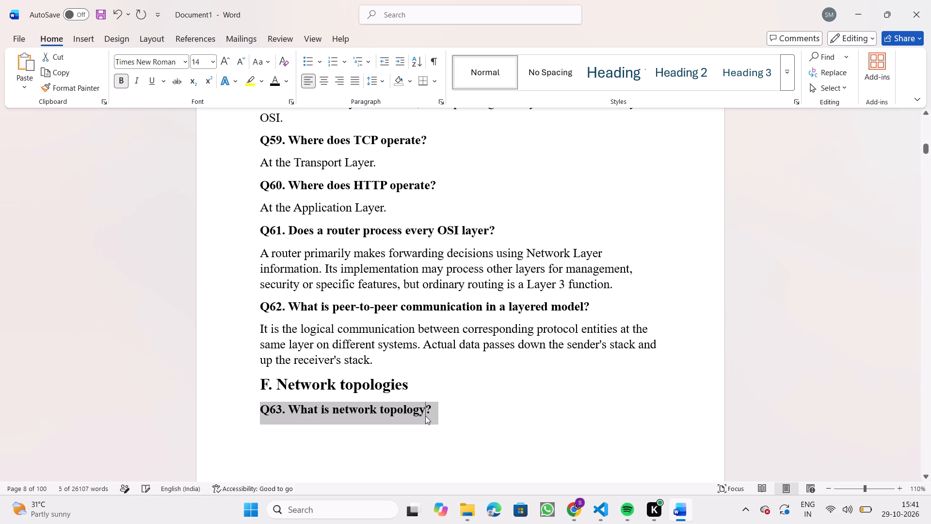
{"action": "scroll", "coordinate": [425, 416], "scroll_direction": "down", "scroll_amount": 3}
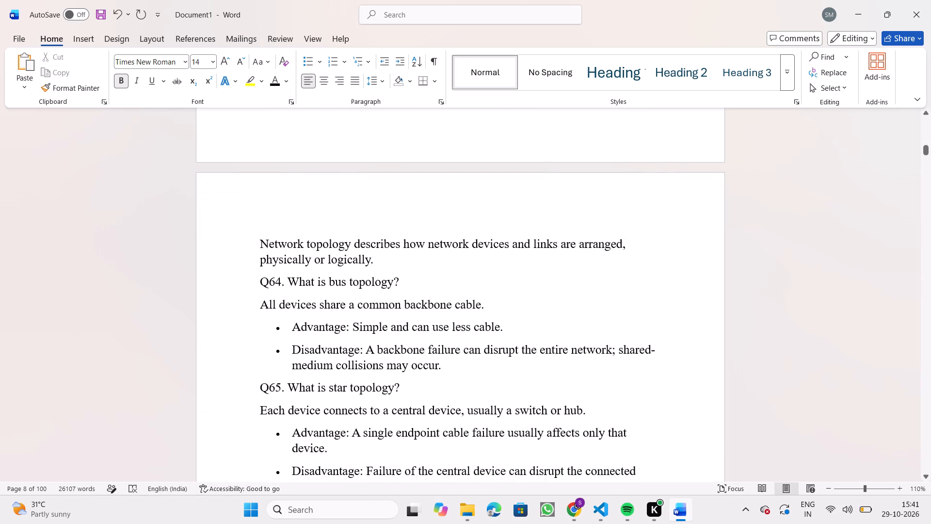
{"action": "left_click_drag", "start_coordinate": [258, 284], "coordinate": [415, 277]}
{"action": "left_click", "coordinate": [423, 261]}
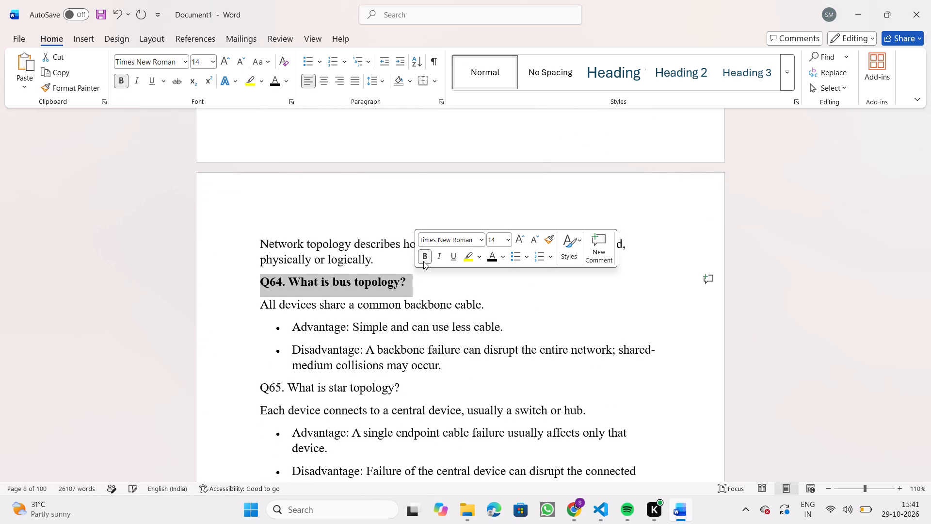
{"action": "left_click", "coordinate": [329, 353]}
Make the question lines Q65 on star topology and Q66 on ring topology bold.
{"action": "scroll", "coordinate": [329, 353], "scroll_direction": "down", "scroll_amount": 1}
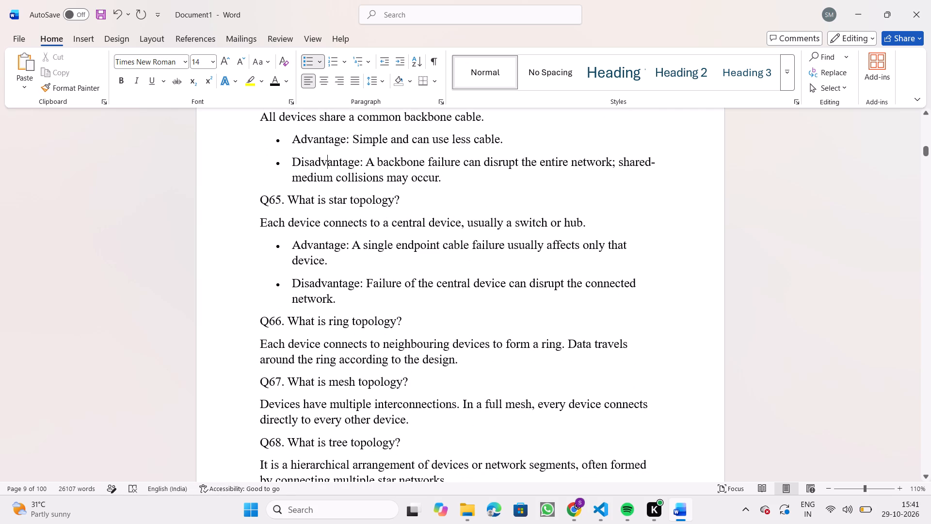
{"action": "left_click_drag", "start_coordinate": [260, 201], "coordinate": [412, 202]}
{"action": "left_click", "coordinate": [426, 183]}
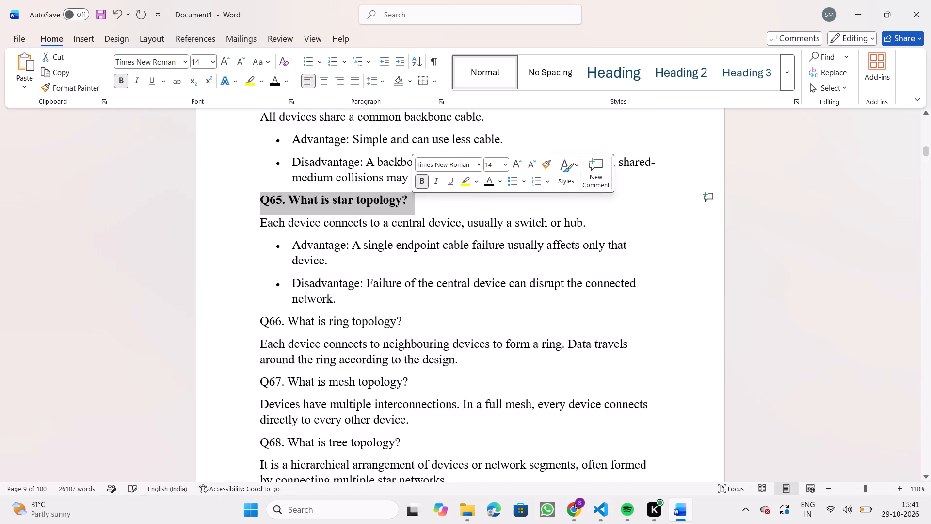
{"action": "scroll", "coordinate": [333, 281], "scroll_direction": "down", "scroll_amount": 1}
{"action": "left_click_drag", "start_coordinate": [260, 270], "coordinate": [399, 275]}
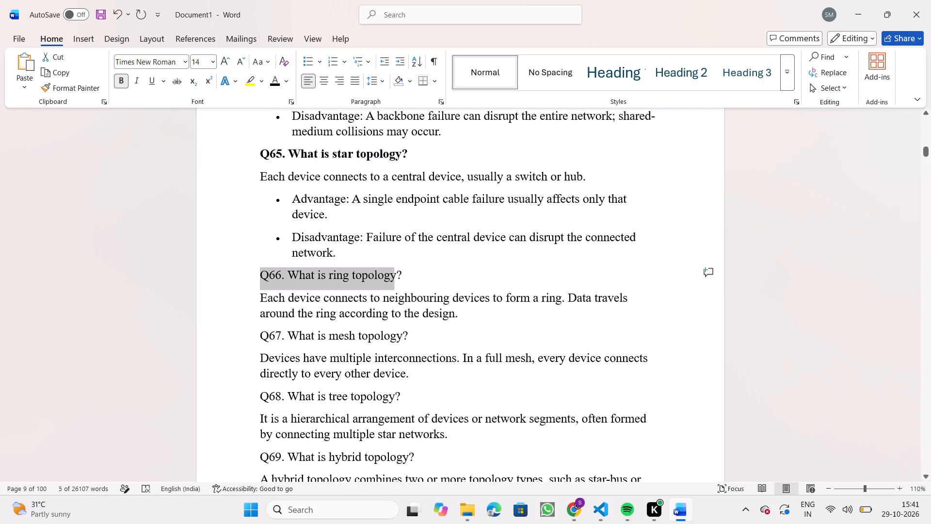
{"action": "left_click_drag", "start_coordinate": [399, 275], "coordinate": [404, 276]}
{"action": "left_click", "coordinate": [417, 252]}
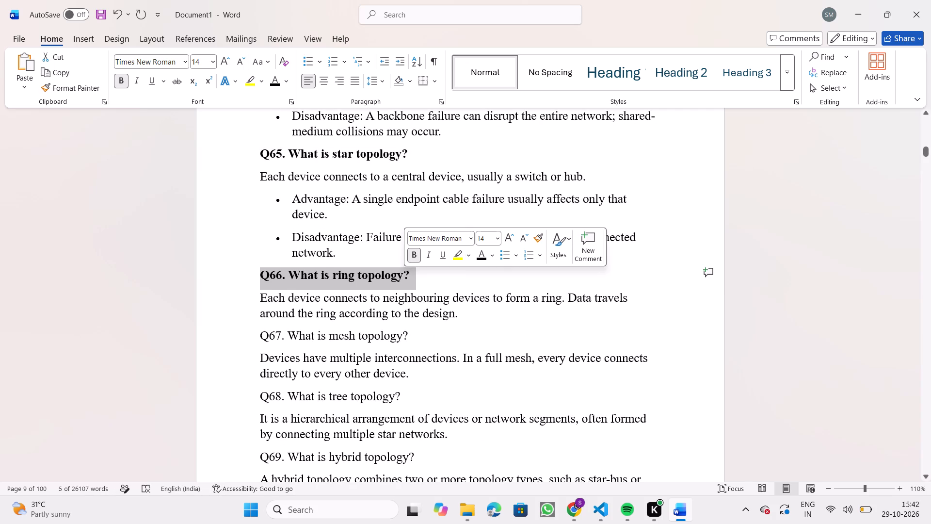
Make the question lines Q67 on mesh topology and Q68 on tree topology bold.
{"action": "left_click_drag", "start_coordinate": [260, 338], "coordinate": [409, 337]}
{"action": "left_click", "coordinate": [416, 318]}
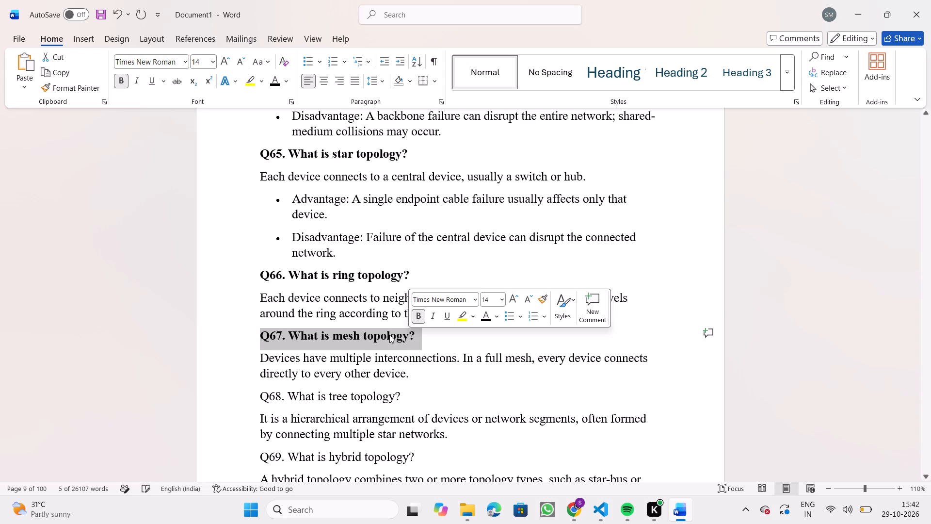
{"action": "scroll", "coordinate": [343, 370], "scroll_direction": "down", "scroll_amount": 1}
{"action": "left_click_drag", "start_coordinate": [258, 324], "coordinate": [365, 327]}
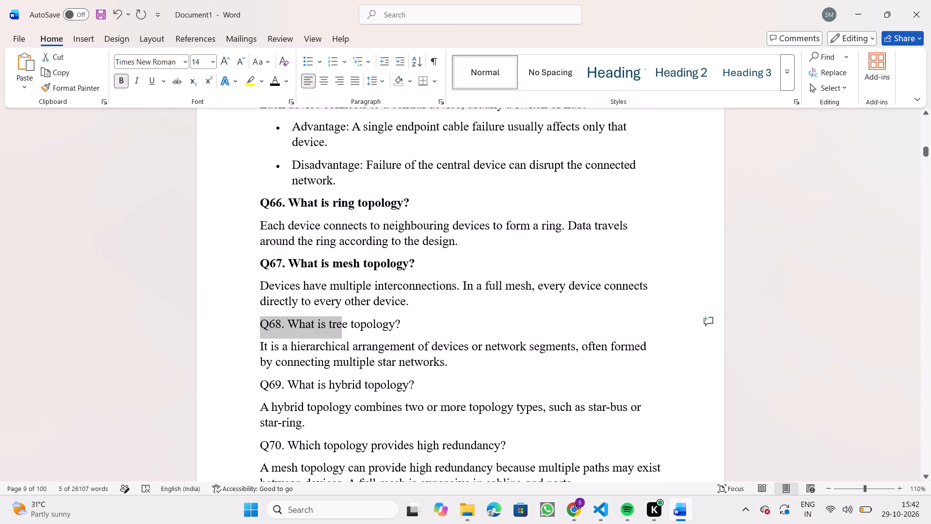
{"action": "left_click_drag", "start_coordinate": [365, 327], "coordinate": [412, 327]}
{"action": "left_click", "coordinate": [422, 306]}
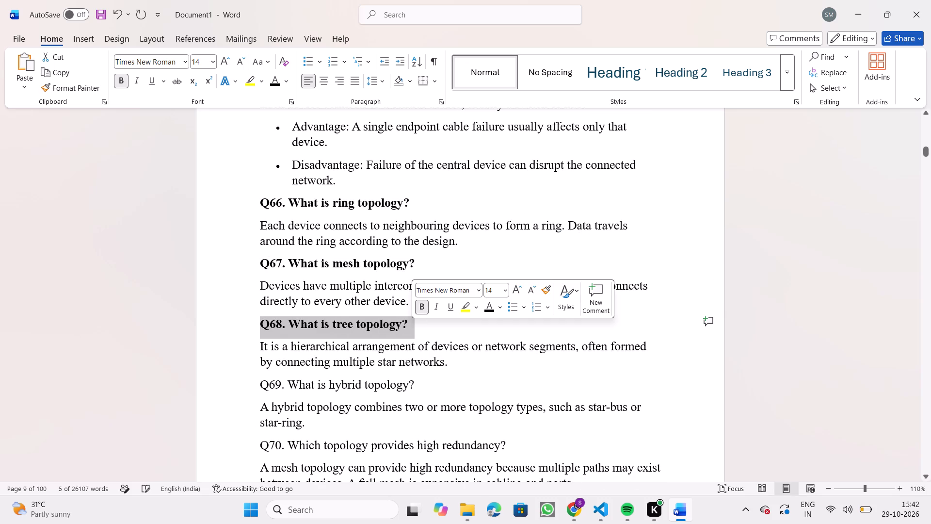
Make the question lines Q69 on hybrid topology, Q70 on high redundancy and Q71 on modern Ethernet LANs bold.
{"action": "left_click_drag", "start_coordinate": [257, 383], "coordinate": [415, 385]}
{"action": "left_click", "coordinate": [422, 366]}
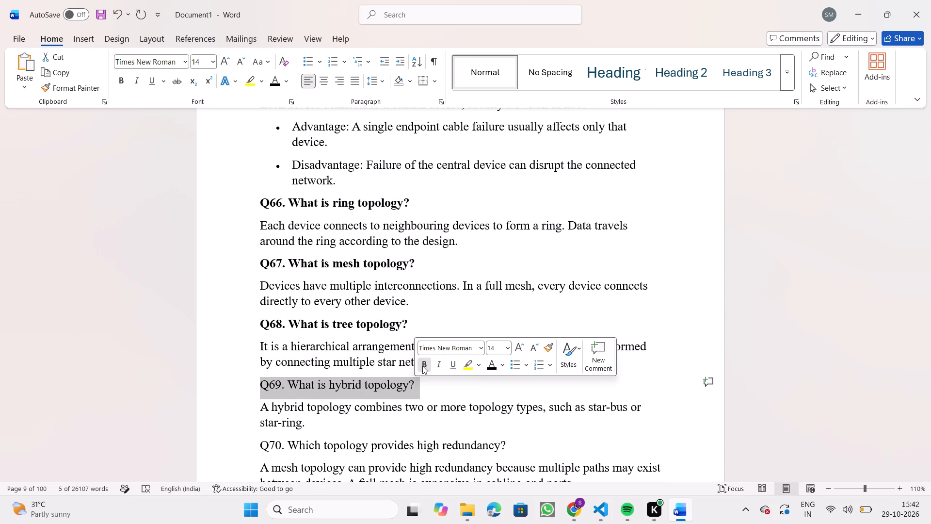
{"action": "scroll", "coordinate": [371, 414], "scroll_direction": "down", "scroll_amount": 1}
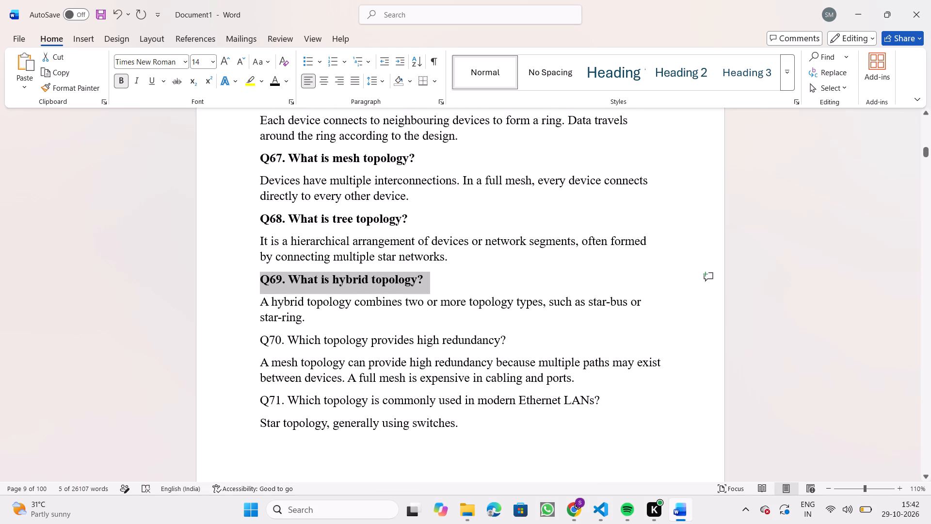
{"action": "left_click_drag", "start_coordinate": [259, 341], "coordinate": [506, 344]}
{"action": "left_click", "coordinate": [513, 332]}
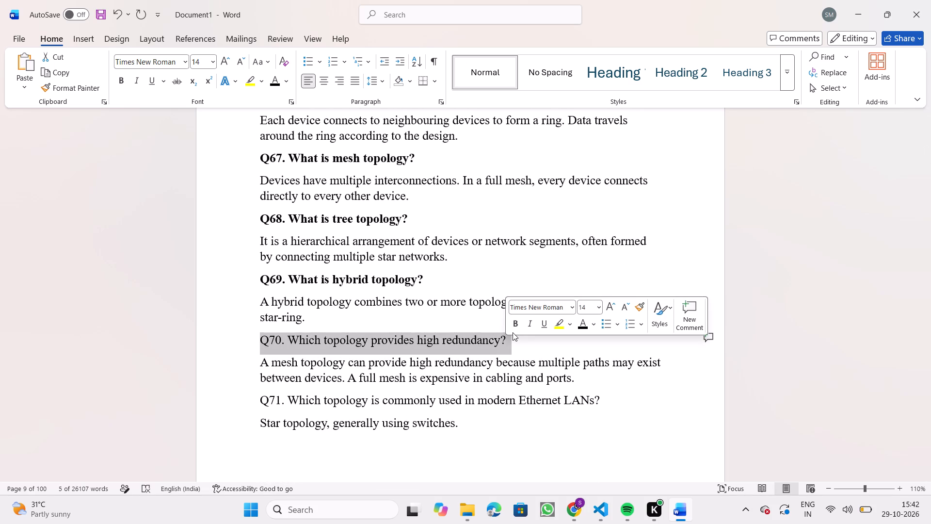
{"action": "double_click", "coordinate": [513, 332]}
{"action": "left_click", "coordinate": [514, 328]}
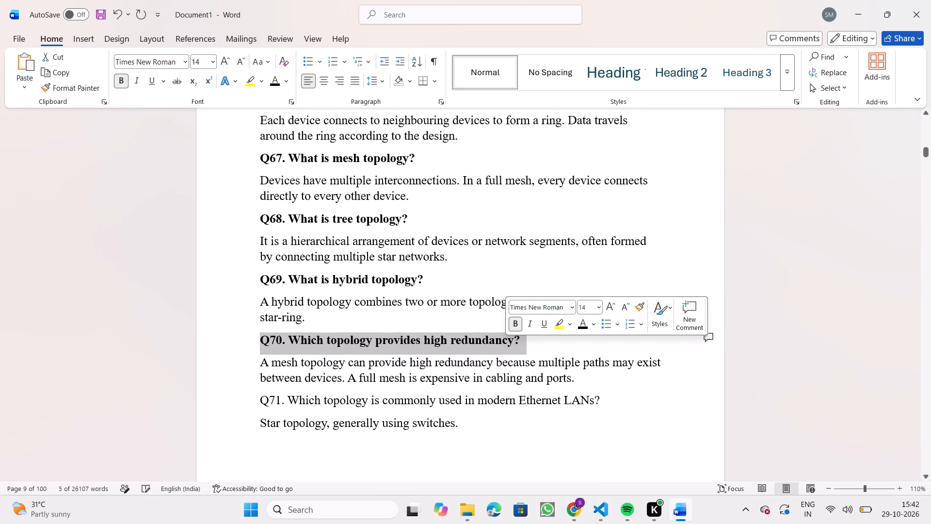
{"action": "left_click_drag", "start_coordinate": [258, 404], "coordinate": [577, 405]}
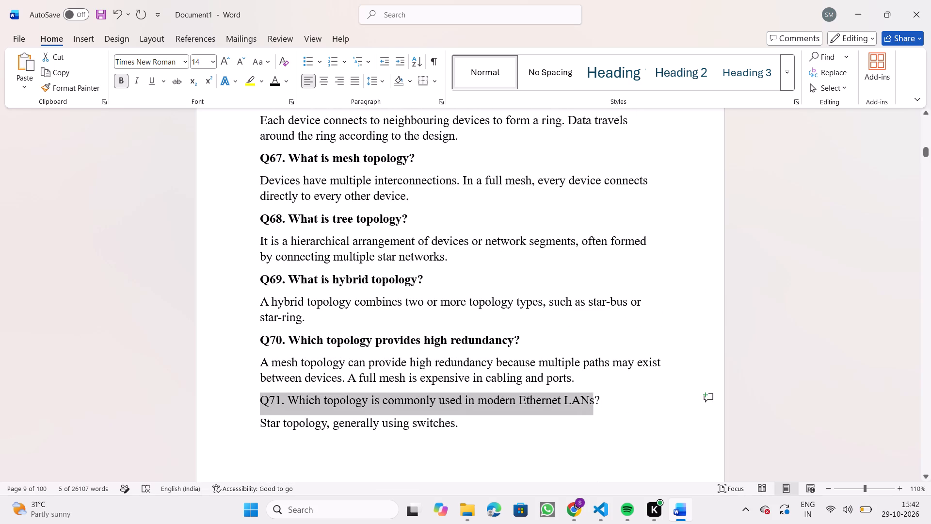
{"action": "left_click_drag", "start_coordinate": [577, 405], "coordinate": [597, 402]}
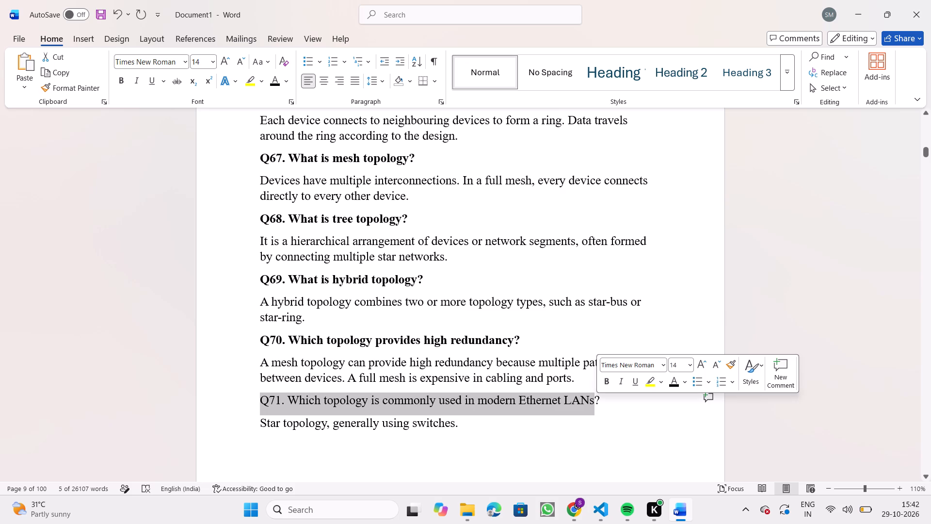
{"action": "left_click", "coordinate": [604, 388]}
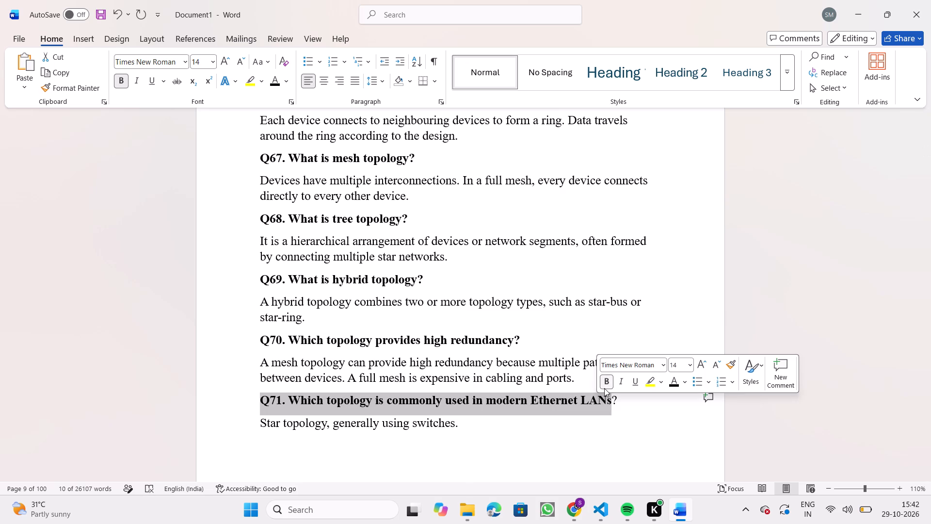
Make the question lines Q72 on physical versus logical topology and Q73 on central switch failure bold.
{"action": "left_click", "coordinate": [579, 428]}
{"action": "scroll", "coordinate": [579, 428], "scroll_direction": "down", "scroll_amount": 3}
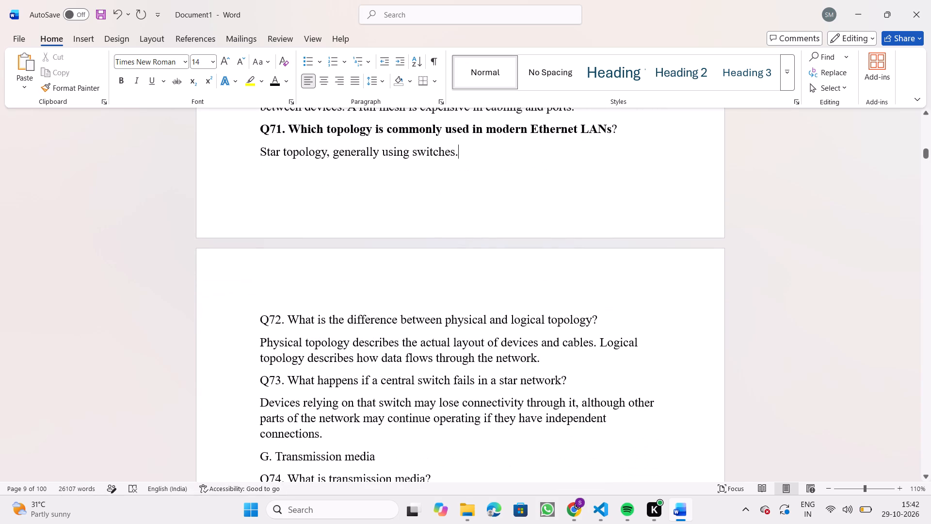
{"action": "left_click_drag", "start_coordinate": [260, 315], "coordinate": [607, 319]}
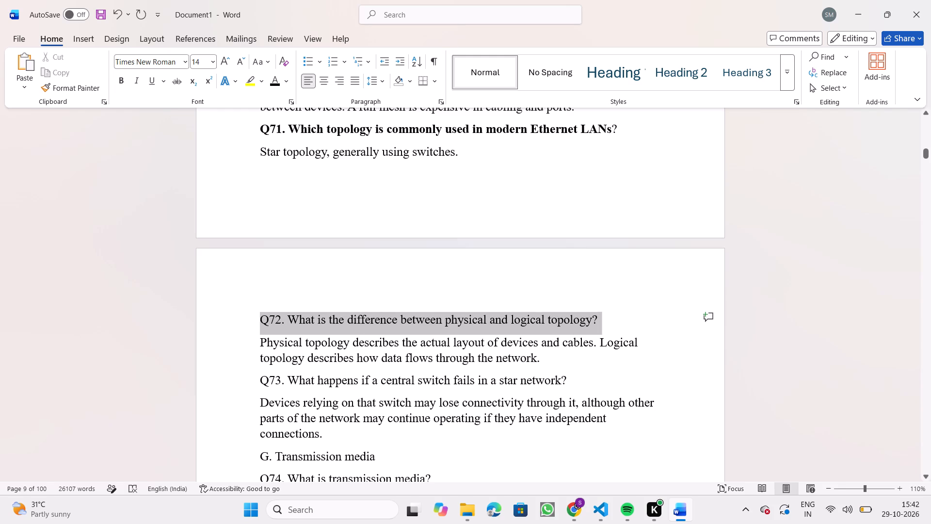
{"action": "left_click_drag", "start_coordinate": [607, 319], "coordinate": [613, 319]}
{"action": "left_click", "coordinate": [619, 303]}
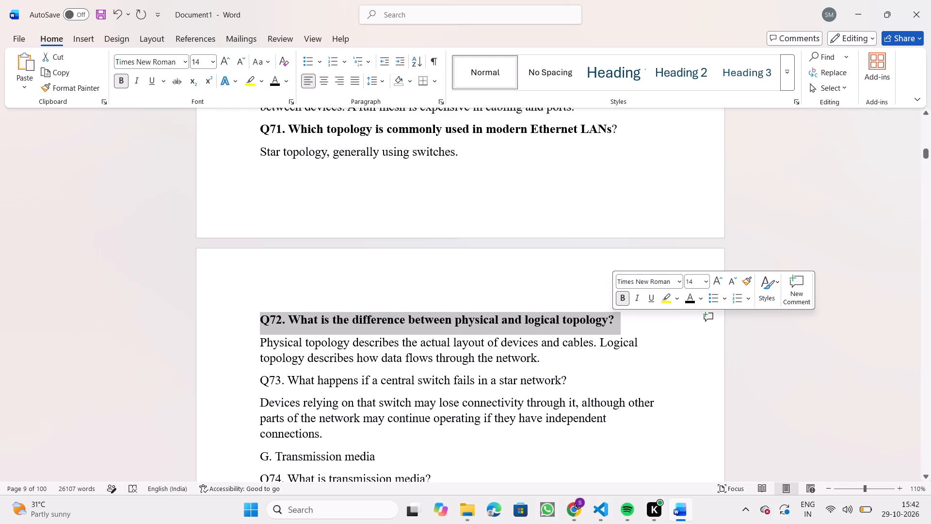
{"action": "left_click_drag", "start_coordinate": [265, 382], "coordinate": [561, 372]}
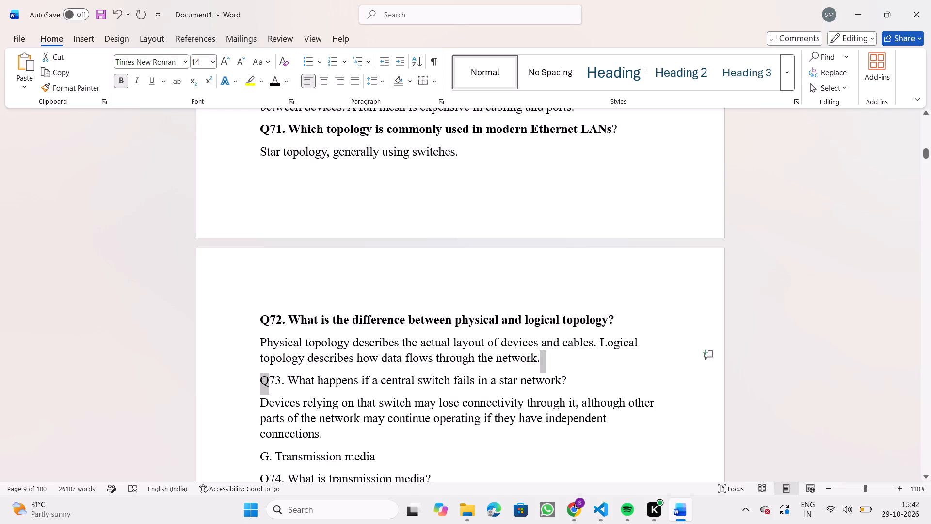
{"action": "left_click_drag", "start_coordinate": [561, 372], "coordinate": [570, 376]}
{"action": "left_click", "coordinate": [581, 349]}
{"action": "left_click", "coordinate": [513, 367]}
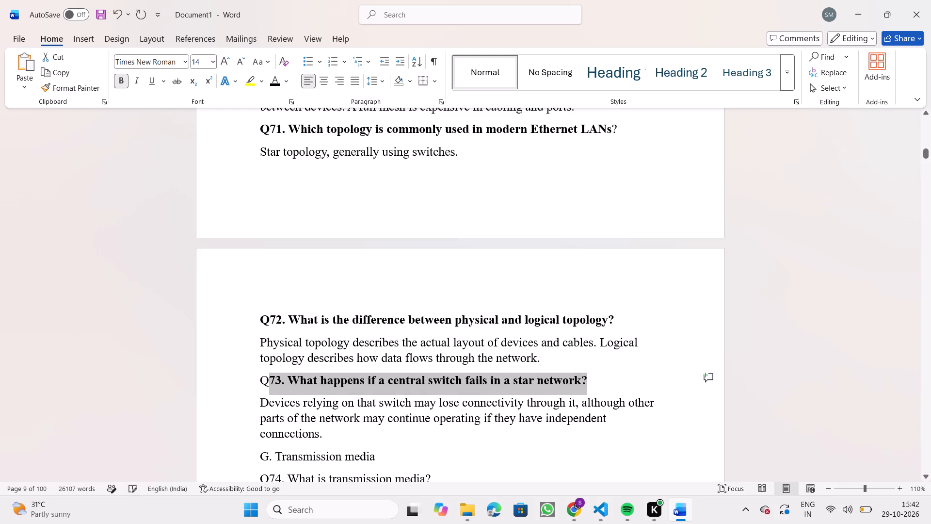
Format the section heading "G. Transmission media" as bold and enlarge it to size 18.
{"action": "scroll", "coordinate": [513, 367], "scroll_direction": "down", "scroll_amount": 1}
{"action": "left_click_drag", "start_coordinate": [259, 343], "coordinate": [308, 349]}
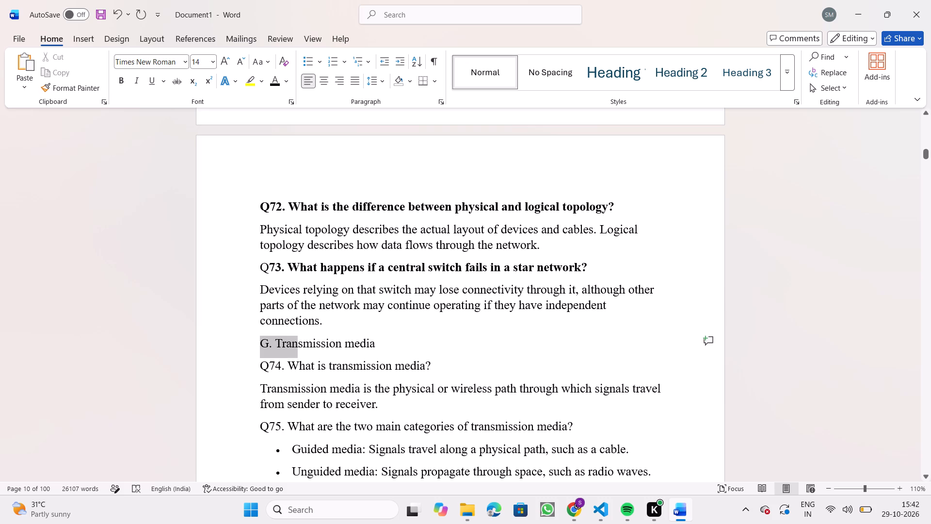
{"action": "left_click_drag", "start_coordinate": [308, 349], "coordinate": [371, 351]}
{"action": "left_click", "coordinate": [381, 330]}
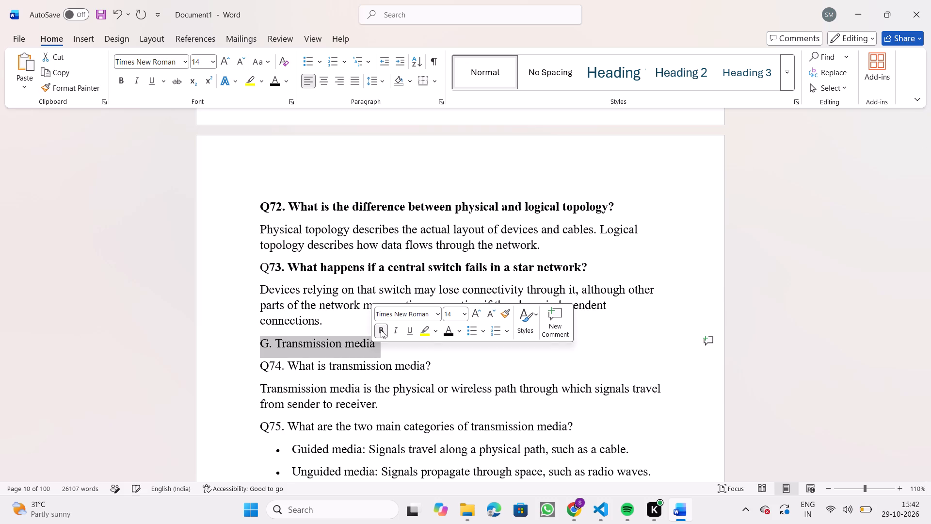
{"action": "double_click", "coordinate": [472, 315]}
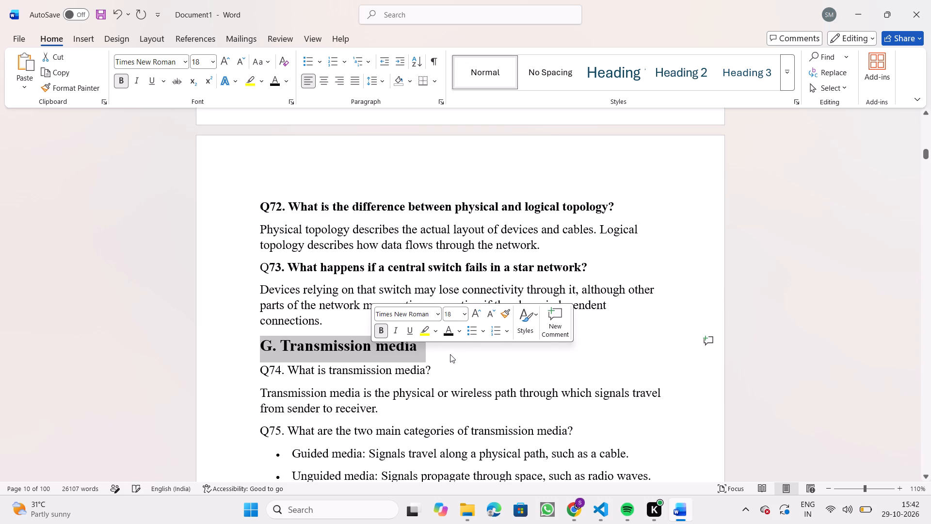
{"action": "left_click", "coordinate": [450, 354]}
Make the question lines Q74 on transmission media and Q75 on its two main categories bold.
{"action": "scroll", "coordinate": [450, 354], "scroll_direction": "down", "scroll_amount": 1}
{"action": "left_click_drag", "start_coordinate": [263, 246], "coordinate": [430, 248]}
{"action": "left_click", "coordinate": [438, 230]}
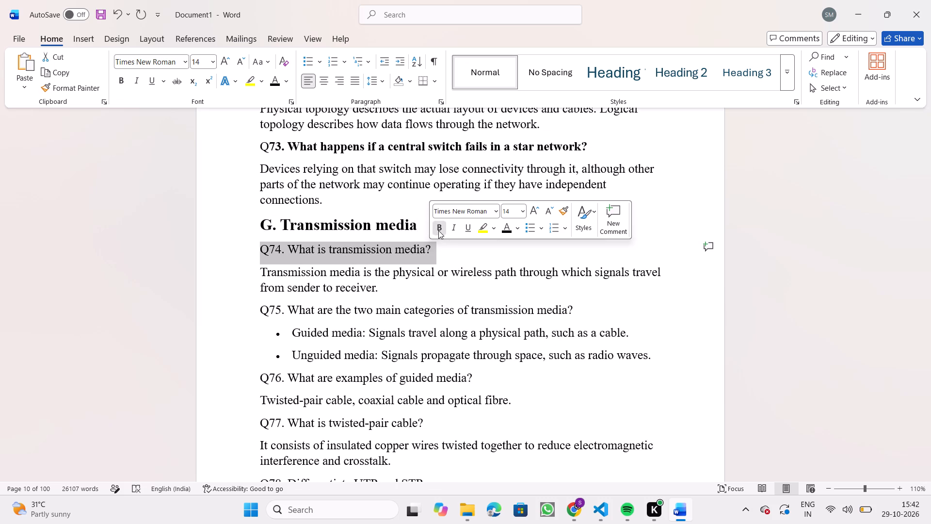
{"action": "left_click_drag", "start_coordinate": [257, 309], "coordinate": [548, 300]}
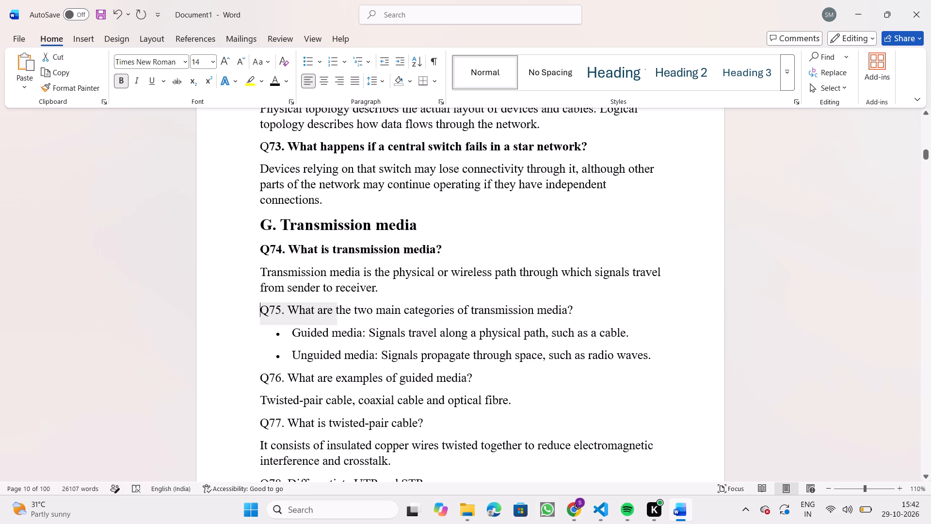
{"action": "left_click_drag", "start_coordinate": [548, 300], "coordinate": [573, 309]}
{"action": "left_click_drag", "start_coordinate": [579, 295], "coordinate": [582, 291]}
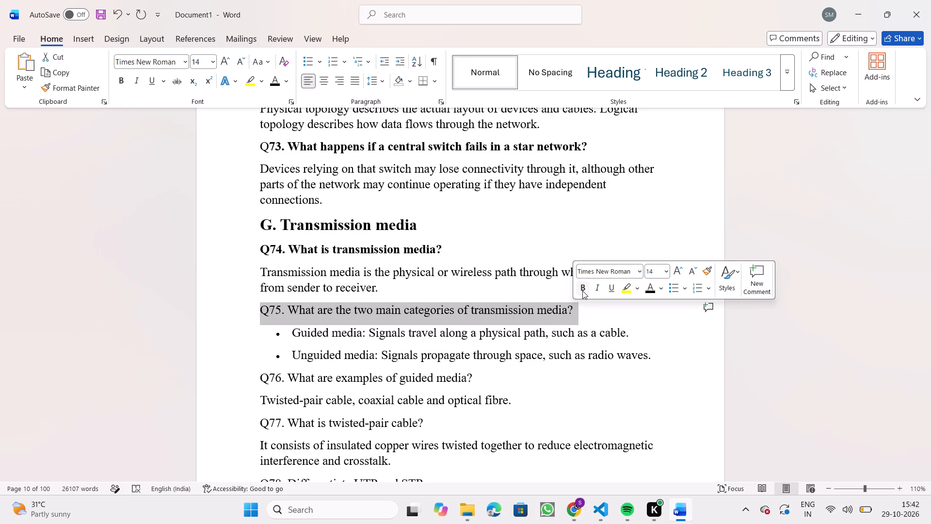
{"action": "left_click", "coordinate": [582, 291]}
Make the question lines Q76 on guided media examples and Q77 on twisted-pair cable bold.
{"action": "scroll", "coordinate": [509, 348], "scroll_direction": "down", "scroll_amount": 1}
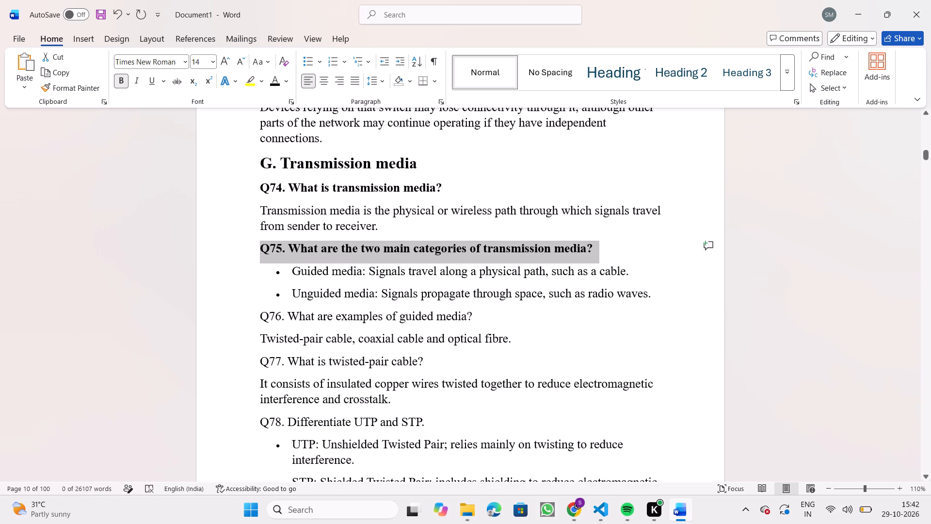
{"action": "left_click_drag", "start_coordinate": [259, 315], "coordinate": [481, 319]}
{"action": "left_click", "coordinate": [490, 299]}
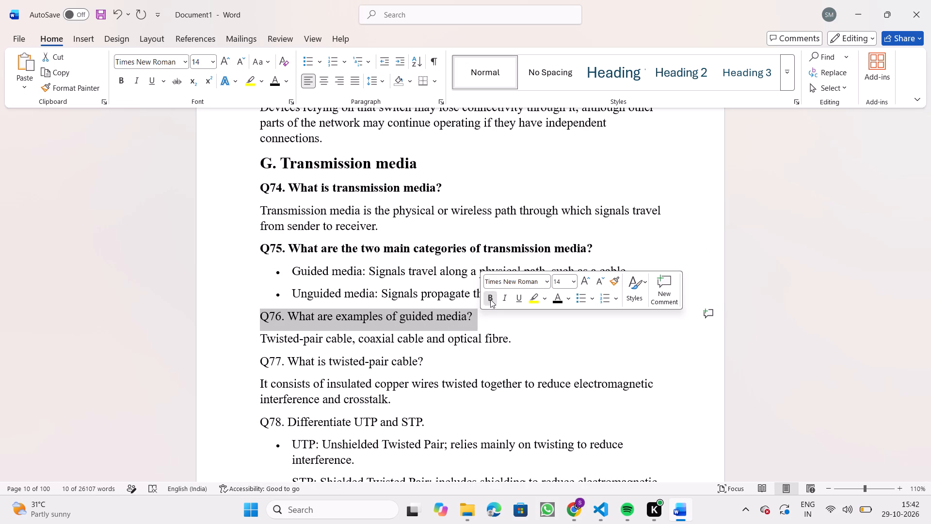
{"action": "left_click_drag", "start_coordinate": [268, 361], "coordinate": [389, 364]}
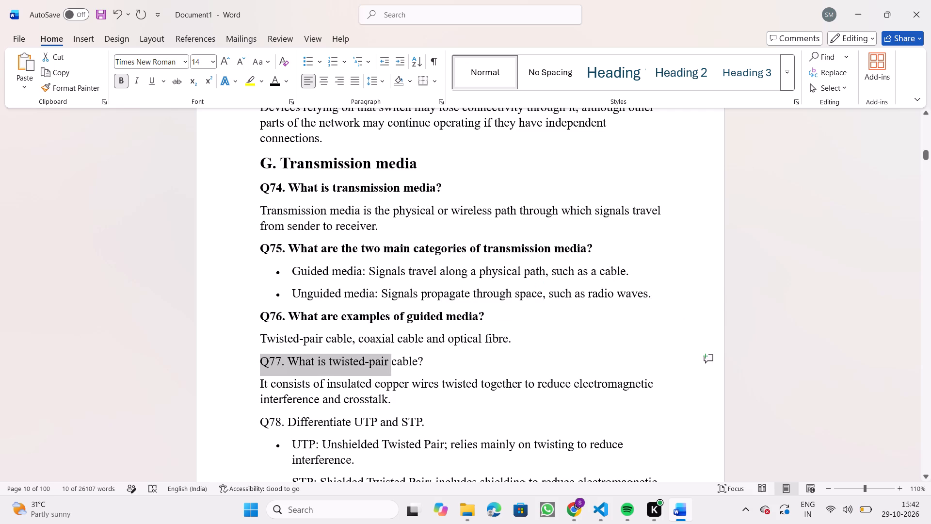
{"action": "left_click_drag", "start_coordinate": [389, 364], "coordinate": [418, 362]}
{"action": "left_click", "coordinate": [423, 345]}
Make the question lines Q78 on UTP and STP and Q79 on coaxial cable bold.
{"action": "scroll", "coordinate": [423, 345], "scroll_direction": "down", "scroll_amount": 1}
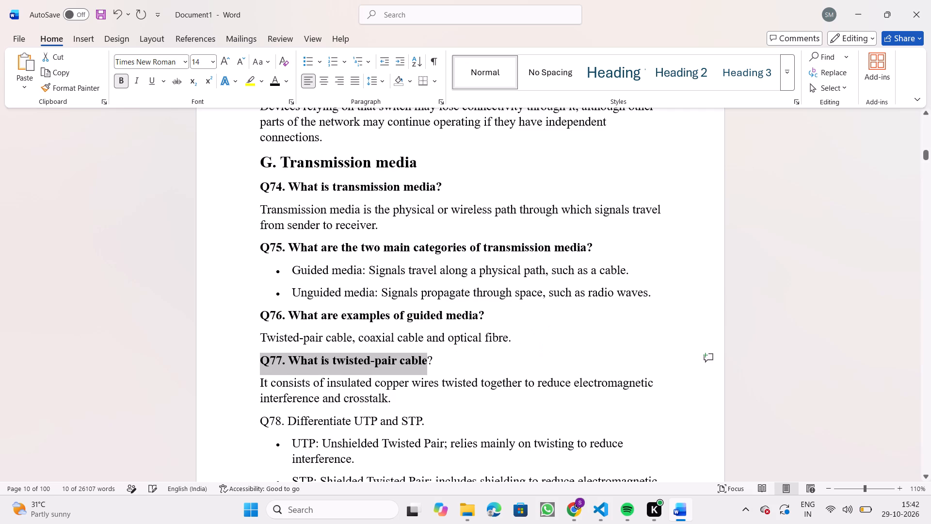
{"action": "scroll", "coordinate": [423, 345], "scroll_direction": "down", "scroll_amount": 1}
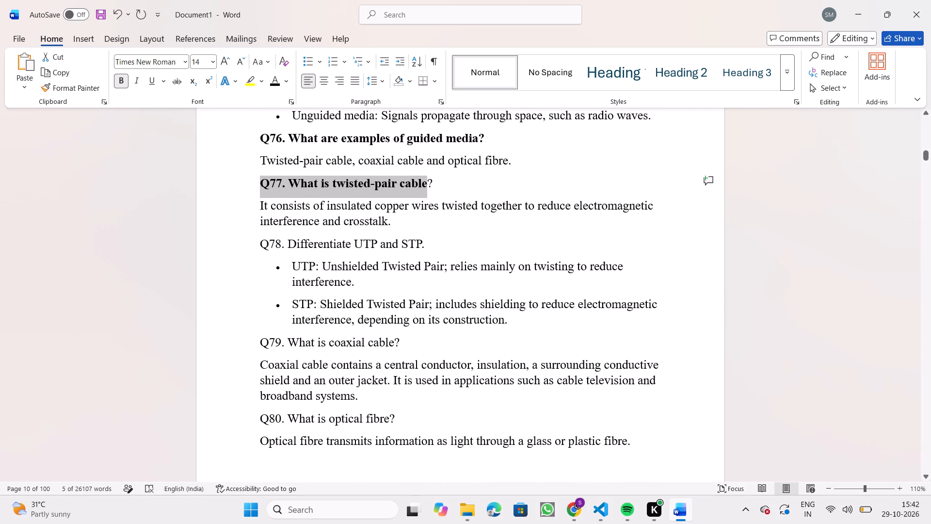
{"action": "left_click_drag", "start_coordinate": [266, 244], "coordinate": [430, 246]}
{"action": "left_click", "coordinate": [436, 225]}
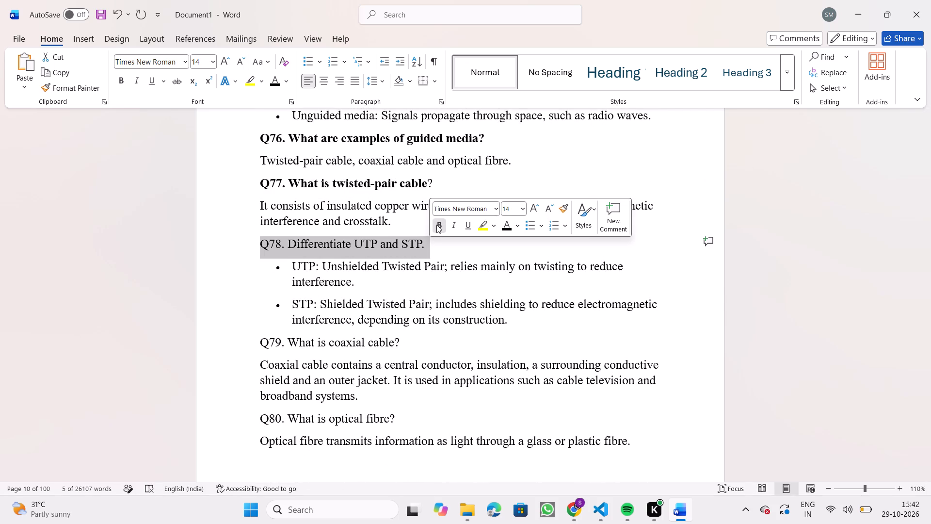
{"action": "left_click_drag", "start_coordinate": [263, 342], "coordinate": [393, 336]}
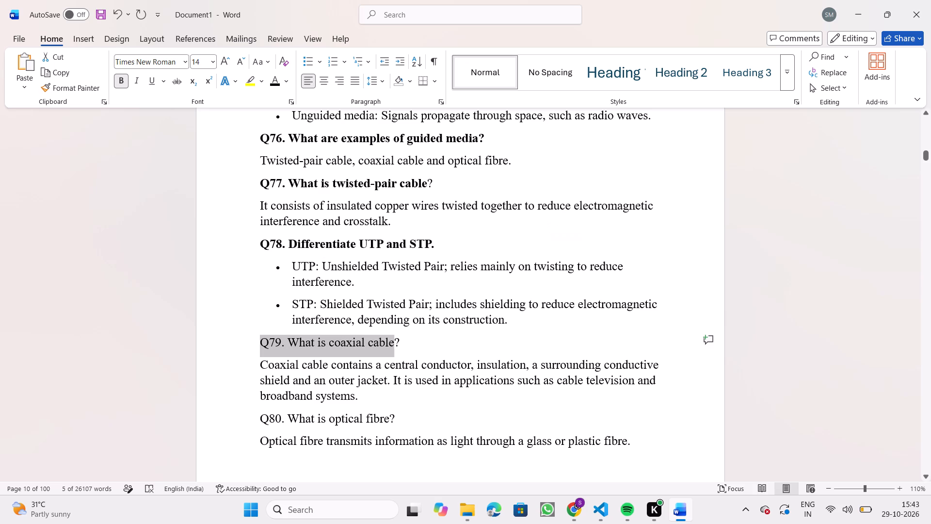
{"action": "left_click_drag", "start_coordinate": [393, 336], "coordinate": [400, 337]}
{"action": "left_click", "coordinate": [401, 316]}
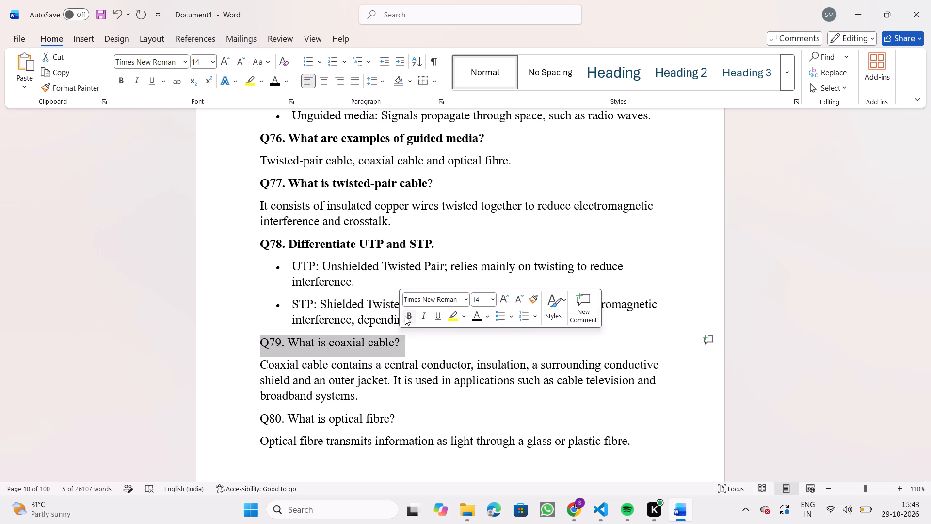
{"action": "left_click", "coordinate": [405, 316]}
Make the question lines Q80 on optical fibre and Q81 on the advantages of optical fibre bold.
{"action": "scroll", "coordinate": [377, 364], "scroll_direction": "down", "scroll_amount": 1}
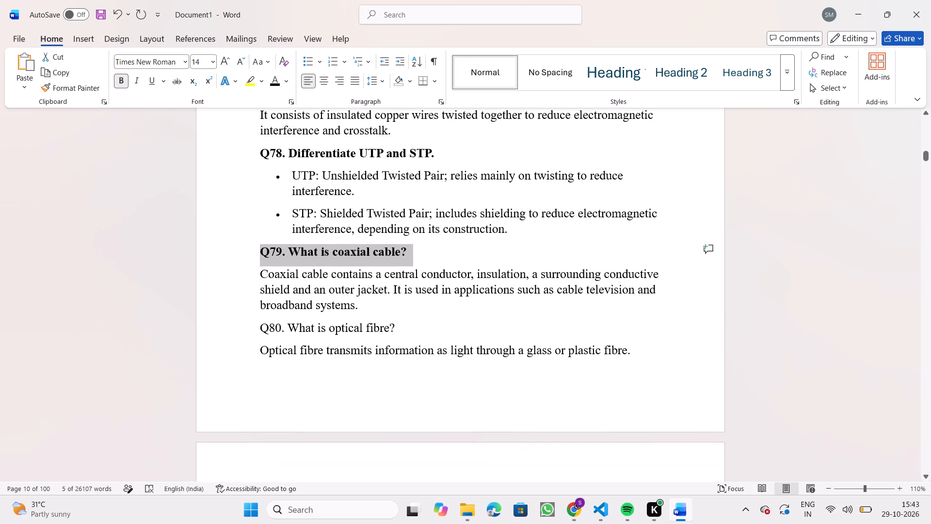
{"action": "left_click_drag", "start_coordinate": [267, 326], "coordinate": [394, 333]}
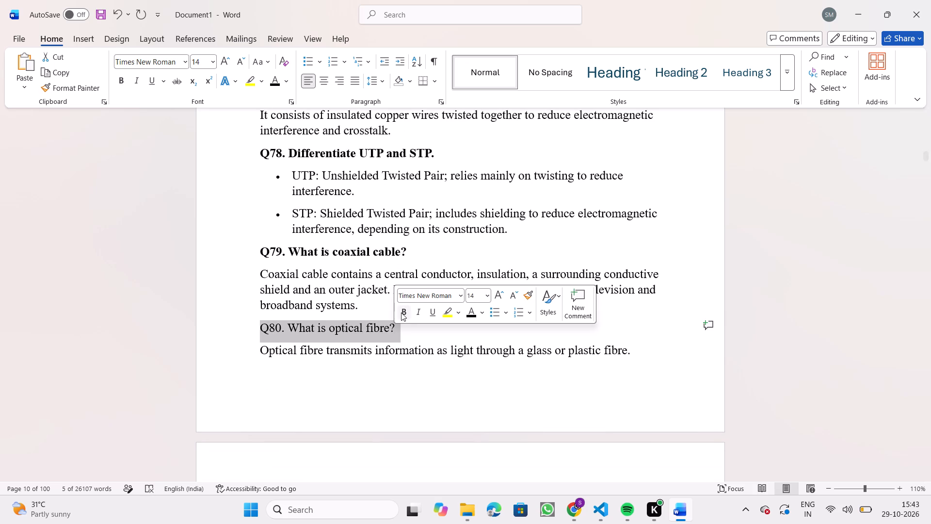
{"action": "left_click", "coordinate": [401, 312]}
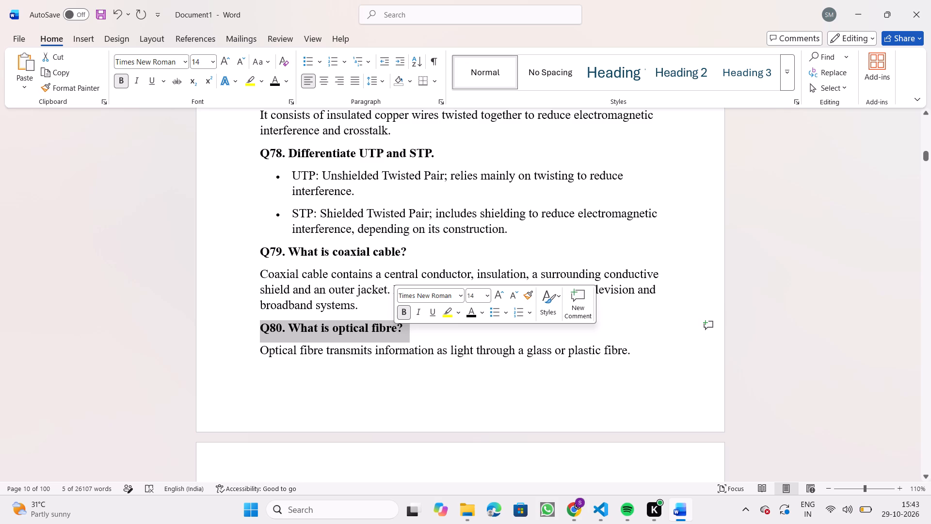
{"action": "scroll", "coordinate": [375, 373], "scroll_direction": "down", "scroll_amount": 1}
{"action": "left_click_drag", "start_coordinate": [265, 215], "coordinate": [490, 228]}
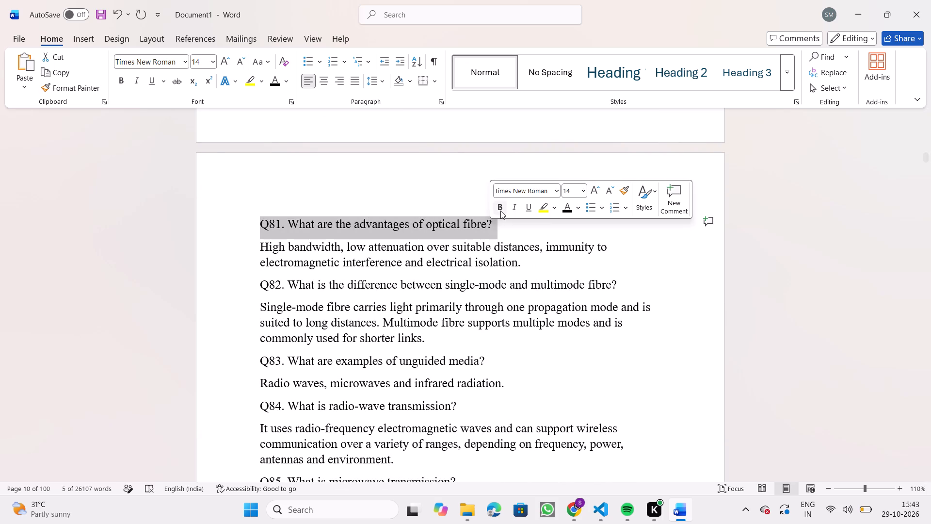
{"action": "left_click", "coordinate": [500, 211]}
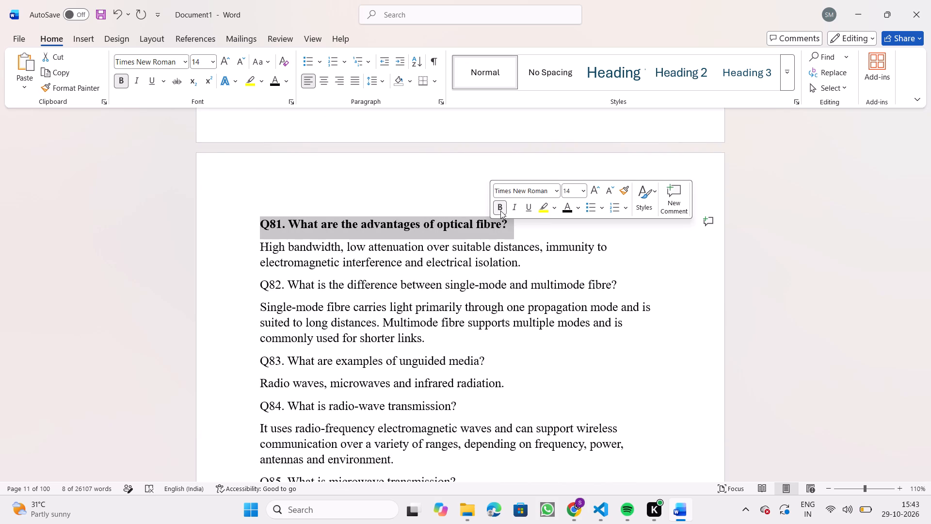
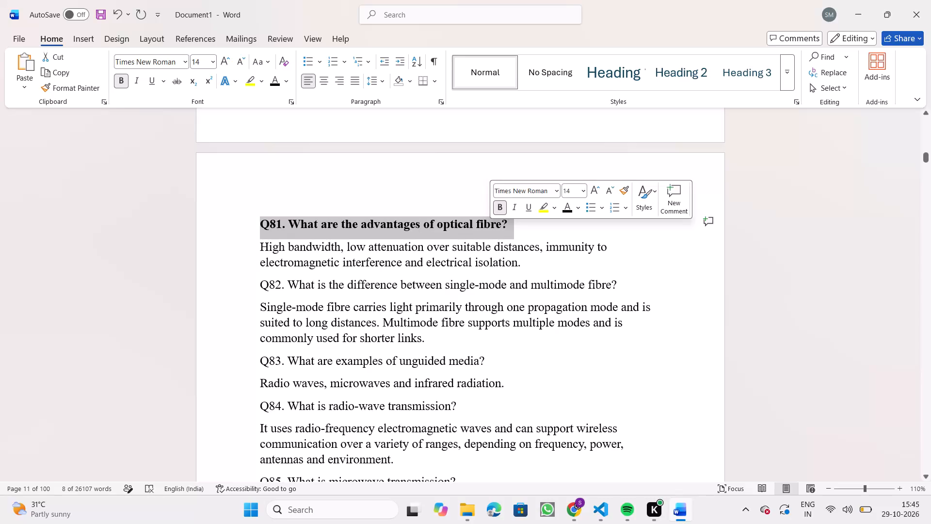
Make the question lines Q82 on single-mode versus multimode fibre and Q83 on unguided media examples bold.
{"action": "left_click_drag", "start_coordinate": [266, 285], "coordinate": [658, 287]}
{"action": "left_click", "coordinate": [662, 262]}
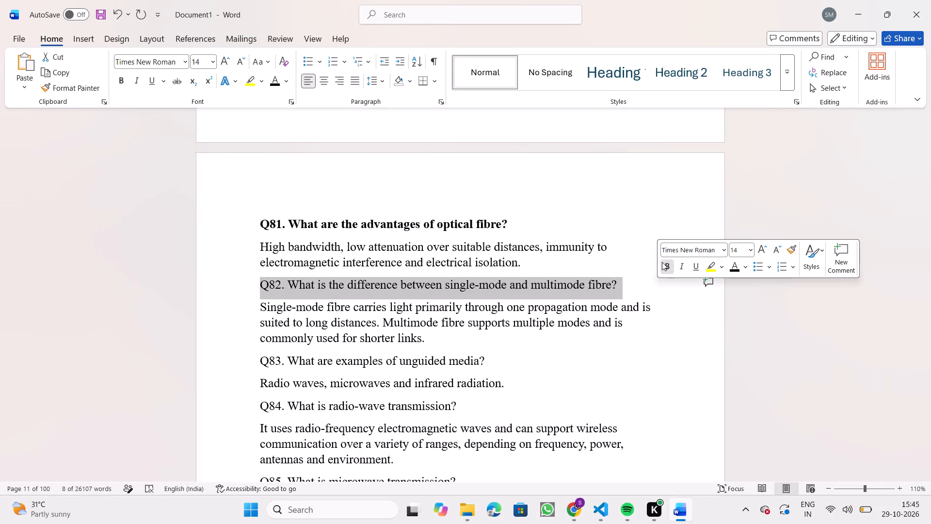
{"action": "left_click_drag", "start_coordinate": [262, 362], "coordinate": [370, 354]}
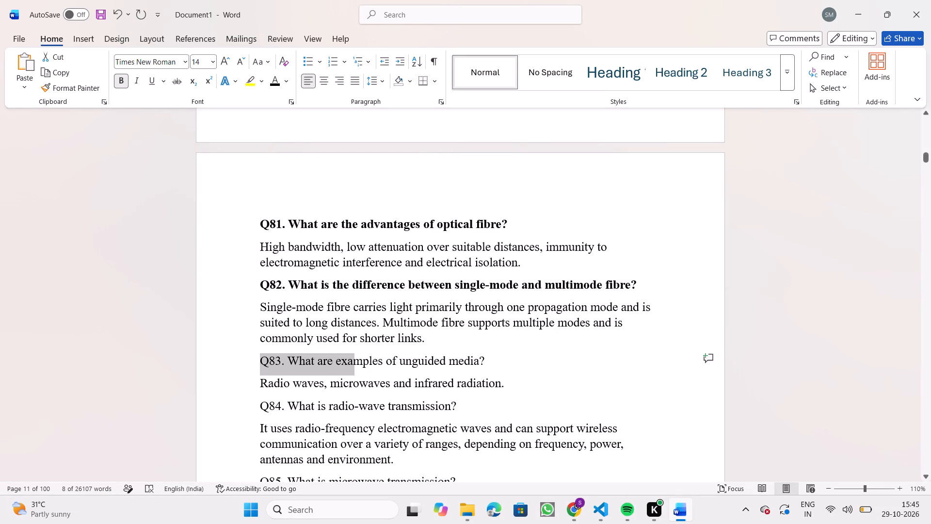
{"action": "left_click_drag", "start_coordinate": [370, 354], "coordinate": [491, 365]}
{"action": "left_click", "coordinate": [499, 353]}
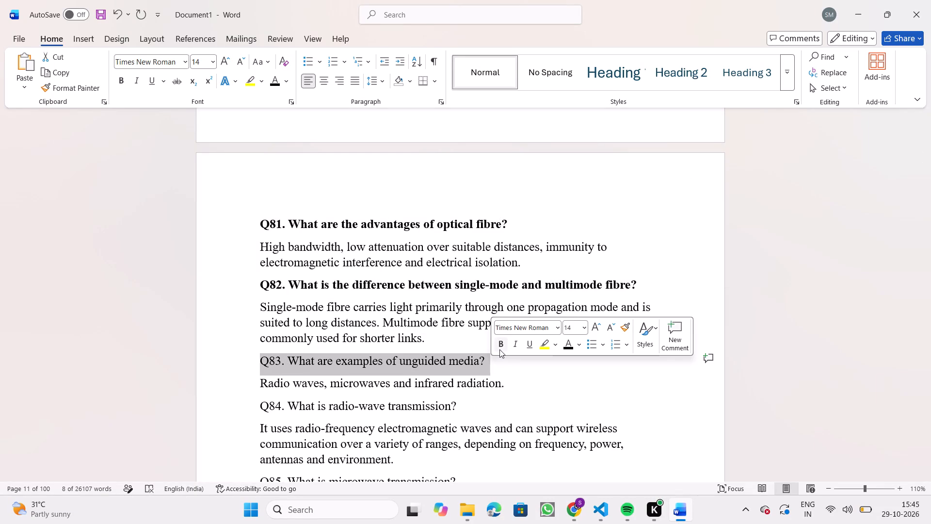
{"action": "left_click", "coordinate": [499, 349]}
Make the question lines Q84 on radio-wave transmission and Q85 on microwave transmission bold.
{"action": "scroll", "coordinate": [453, 381], "scroll_direction": "down", "scroll_amount": 1}
{"action": "left_click_drag", "start_coordinate": [261, 320], "coordinate": [457, 327]}
{"action": "left_click", "coordinate": [463, 310]}
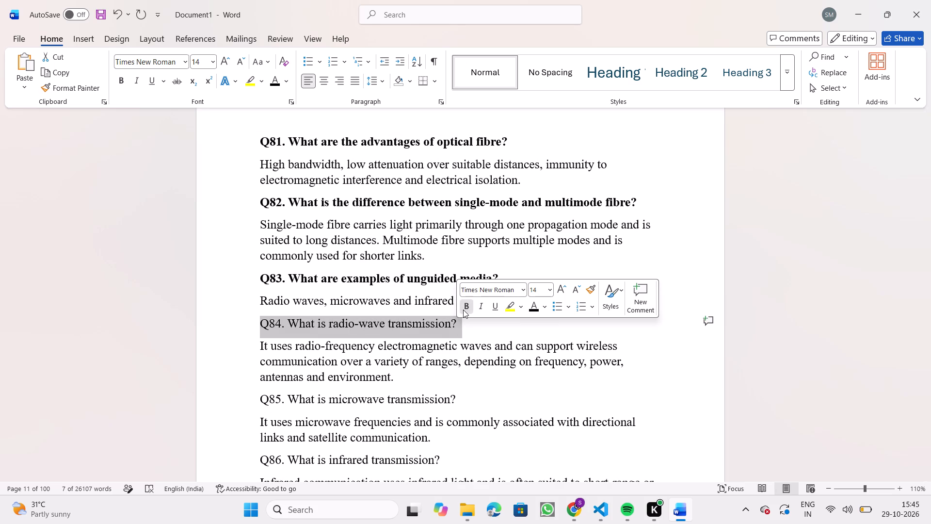
{"action": "scroll", "coordinate": [387, 360], "scroll_direction": "down", "scroll_amount": 1}
{"action": "left_click_drag", "start_coordinate": [257, 332], "coordinate": [458, 332]}
{"action": "left_click", "coordinate": [466, 317]}
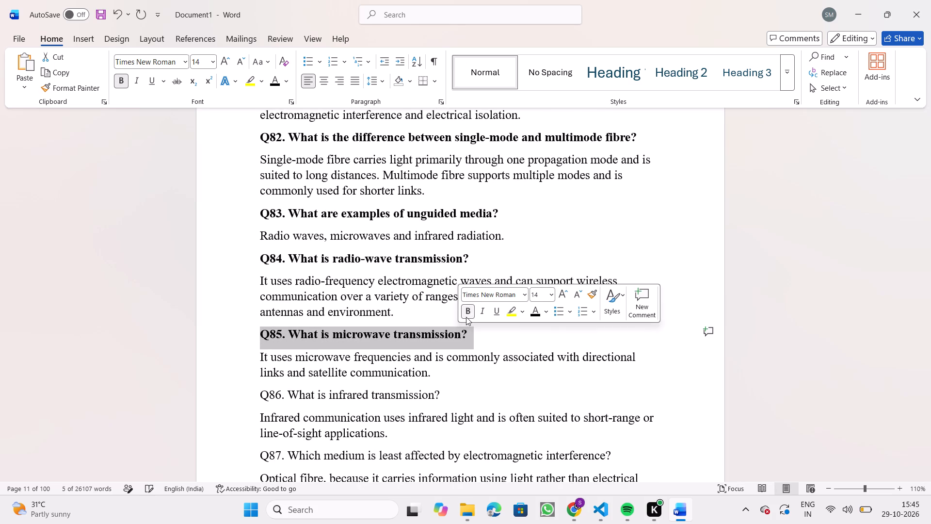
Make the question lines Q86 on infrared transmission and Q87 on the medium least affected by electromagnetic interference bold.
{"action": "scroll", "coordinate": [379, 360], "scroll_direction": "down", "scroll_amount": 1}
{"action": "left_click_drag", "start_coordinate": [260, 312], "coordinate": [449, 319]}
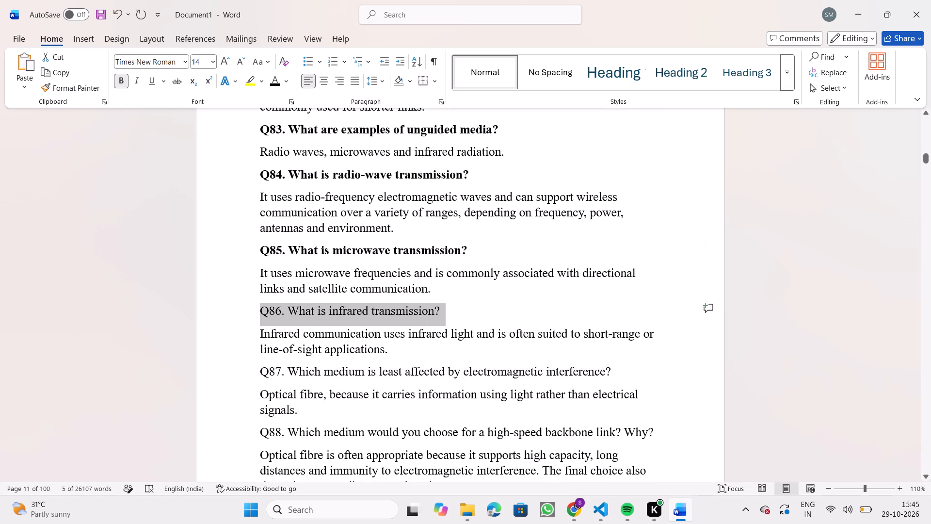
{"action": "left_click_drag", "start_coordinate": [449, 319], "coordinate": [452, 319]}
{"action": "left_click", "coordinate": [462, 304]}
{"action": "scroll", "coordinate": [375, 371], "scroll_direction": "down", "scroll_amount": 1}
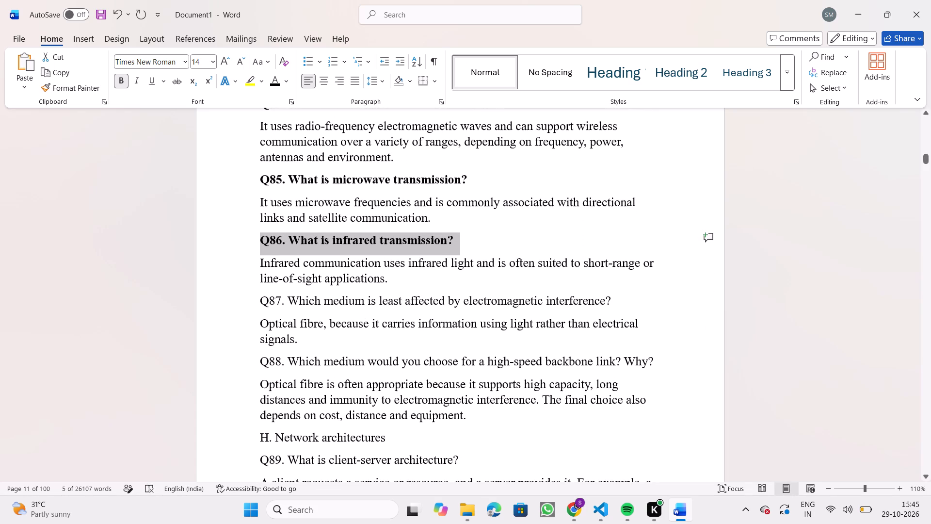
{"action": "left_click_drag", "start_coordinate": [260, 301], "coordinate": [612, 296]}
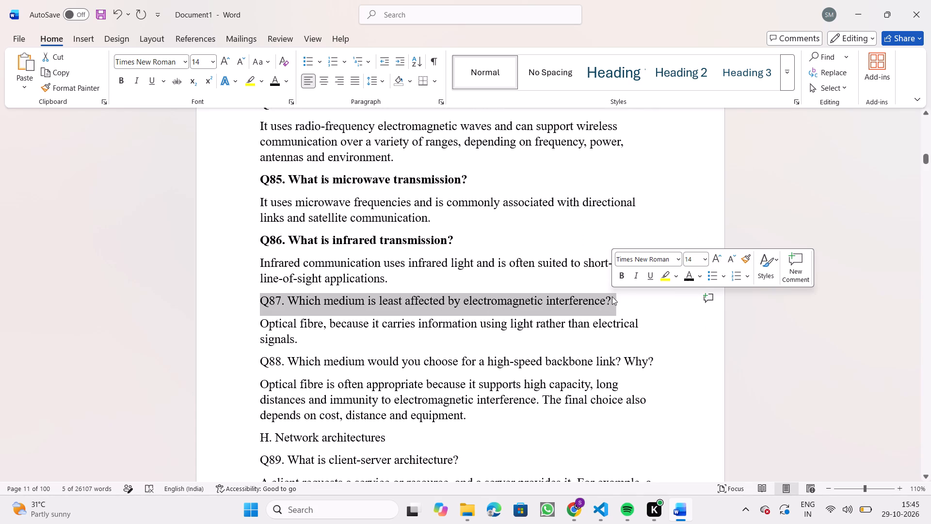
{"action": "left_click", "coordinate": [624, 278]}
Make the question line Q88 on choosing a medium for a high-speed backbone link bold.
{"action": "left_click_drag", "start_coordinate": [265, 357], "coordinate": [682, 359]}
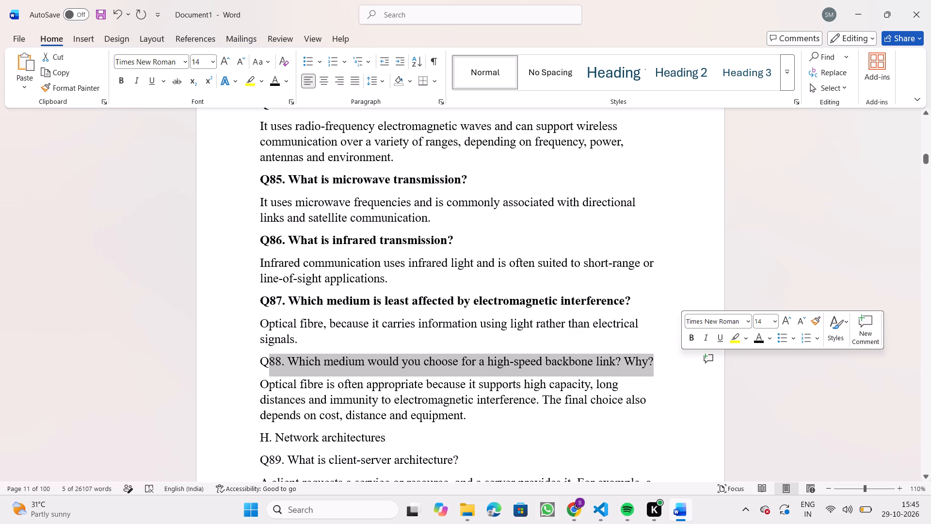
{"action": "left_click", "coordinate": [689, 341]}
Make the section heading "H. Network architectures" bold and enlarge it to 18 pt.
{"action": "scroll", "coordinate": [521, 389], "scroll_direction": "down", "scroll_amount": 1}
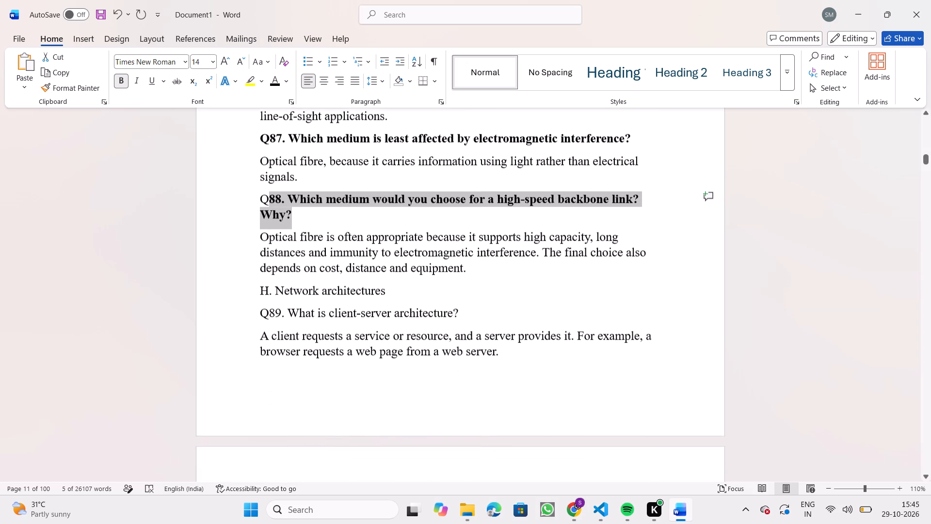
{"action": "left_click_drag", "start_coordinate": [263, 281], "coordinate": [389, 286]}
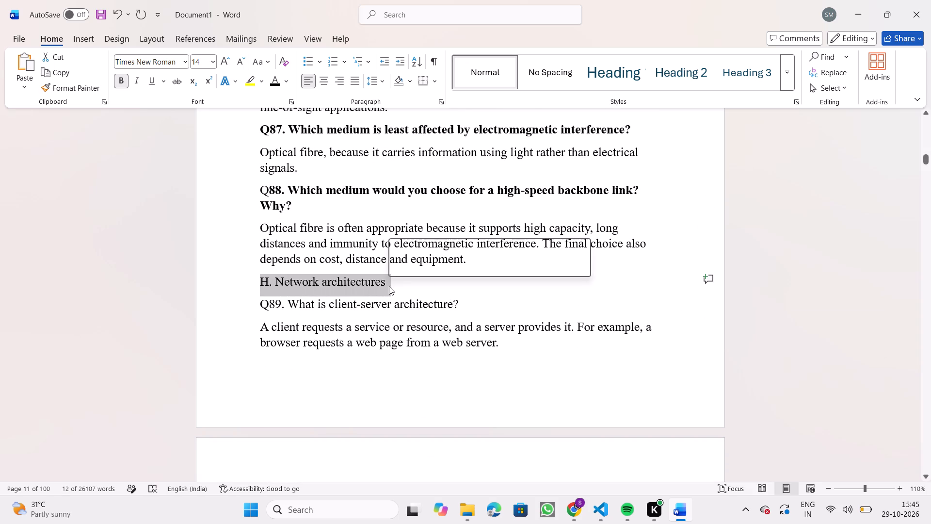
{"action": "left_click", "coordinate": [405, 262]}
{"action": "left_click", "coordinate": [403, 263]}
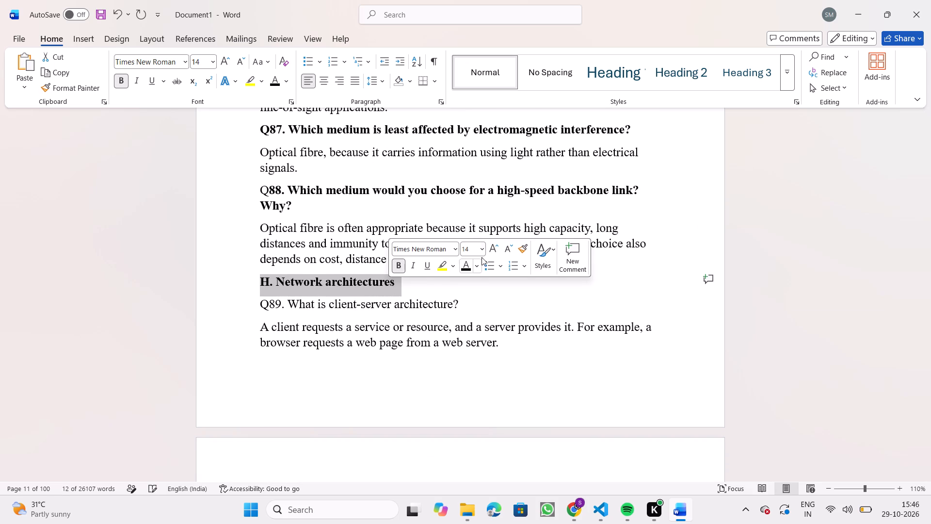
{"action": "left_click", "coordinate": [491, 248]}
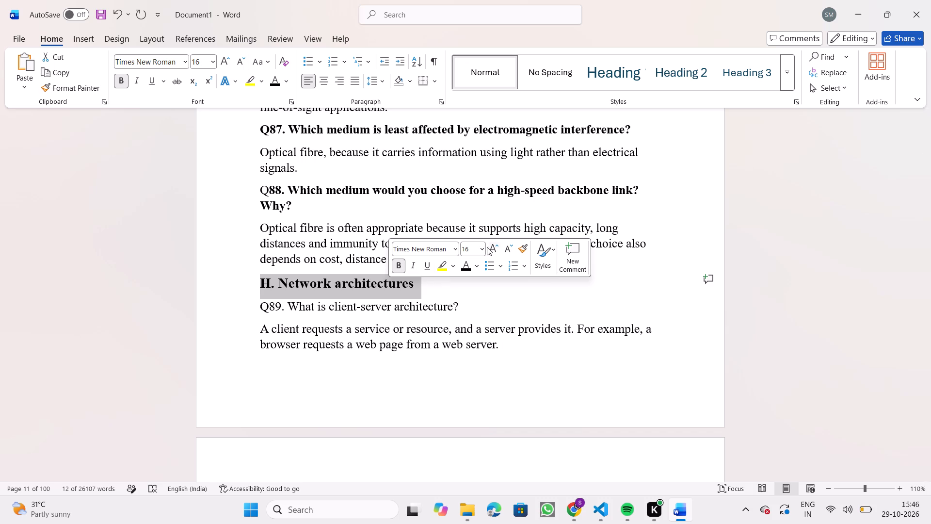
{"action": "left_click", "coordinate": [490, 248]}
Make the question lines Q89 on client-server architecture and Q90 on peer-to-peer architecture bold.
{"action": "left_click_drag", "start_coordinate": [261, 303], "coordinate": [320, 303]}
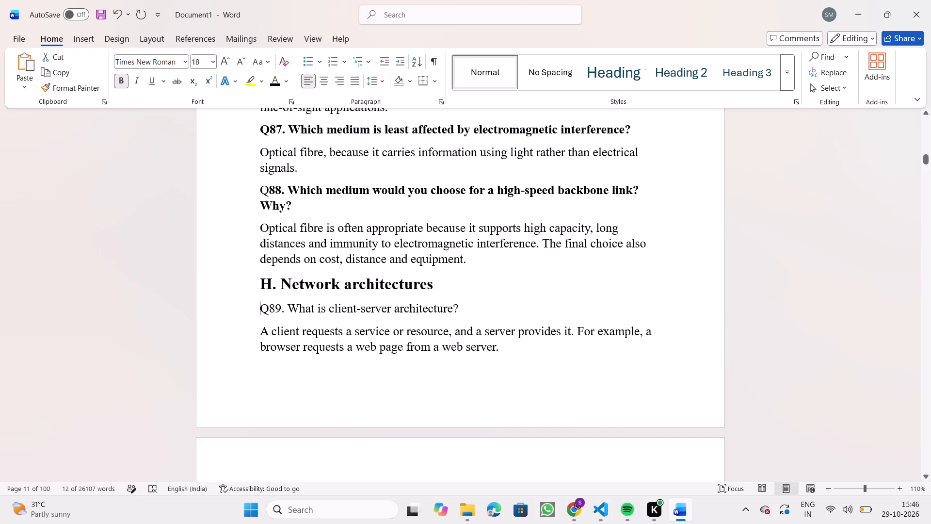
{"action": "left_click_drag", "start_coordinate": [320, 303], "coordinate": [472, 307]}
{"action": "left_click", "coordinate": [486, 290]}
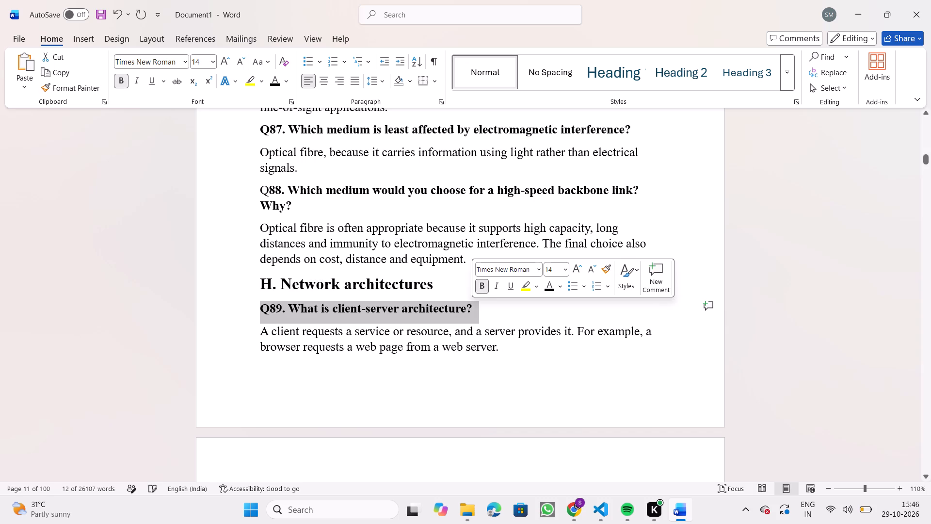
{"action": "scroll", "coordinate": [418, 333], "scroll_direction": "down", "scroll_amount": 1}
{"action": "left_click_drag", "start_coordinate": [257, 423], "coordinate": [417, 416]}
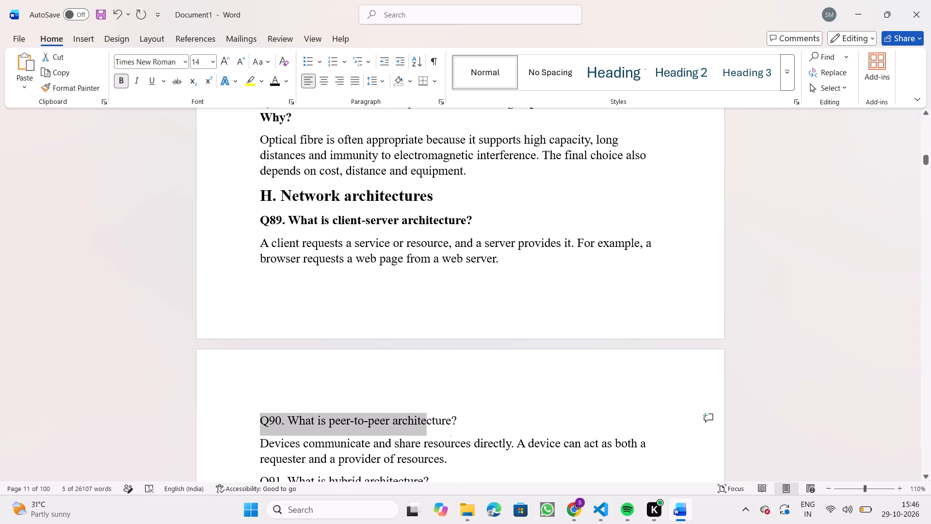
{"action": "left_click_drag", "start_coordinate": [417, 416], "coordinate": [449, 419]}
{"action": "left_click", "coordinate": [458, 400]}
Make the question lines Q91 on hybrid architecture and Q92 on client-server versus peer-to-peer networks bold.
{"action": "scroll", "coordinate": [458, 400], "scroll_direction": "down", "scroll_amount": 1}
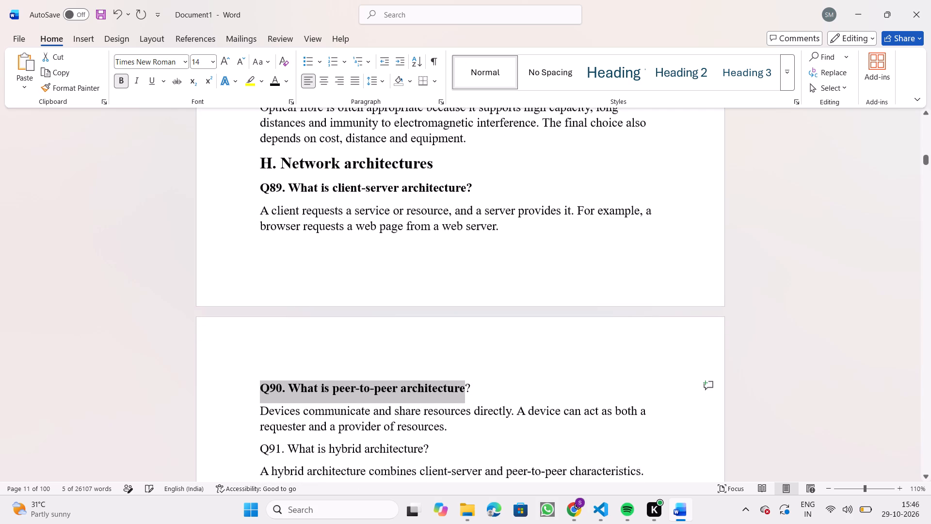
{"action": "scroll", "coordinate": [458, 400], "scroll_direction": "down", "scroll_amount": 4}
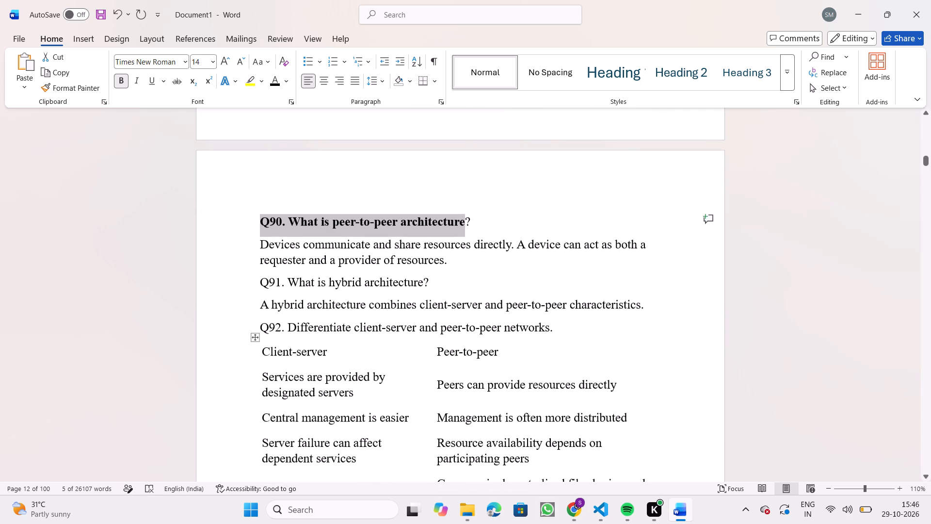
{"action": "left_click_drag", "start_coordinate": [258, 281], "coordinate": [445, 285]}
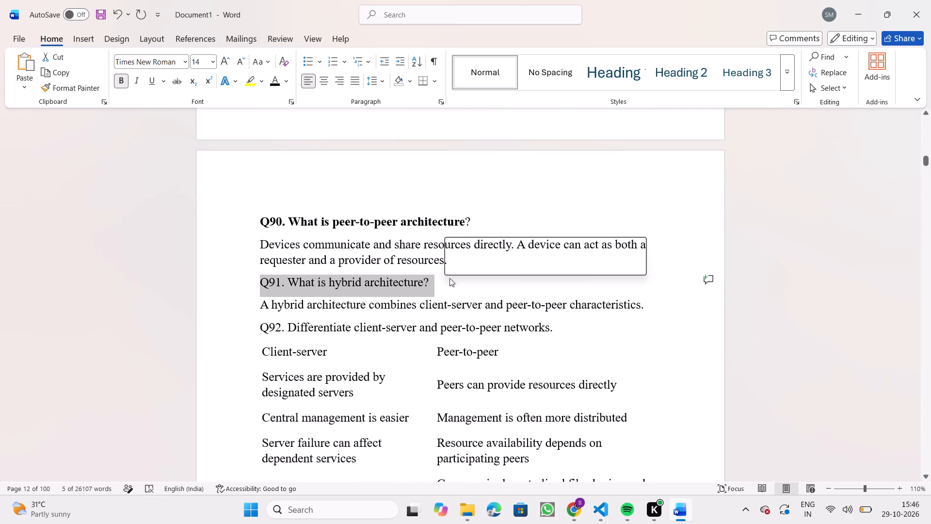
{"action": "left_click", "coordinate": [456, 264]}
{"action": "left_click_drag", "start_coordinate": [265, 328], "coordinate": [290, 326]}
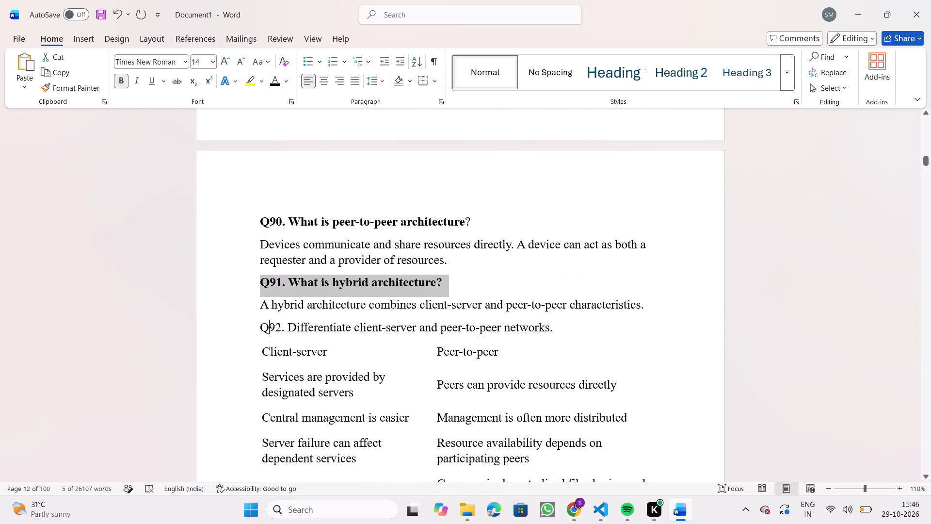
{"action": "left_click_drag", "start_coordinate": [290, 326], "coordinate": [544, 329]}
{"action": "left_click", "coordinate": [551, 303]}
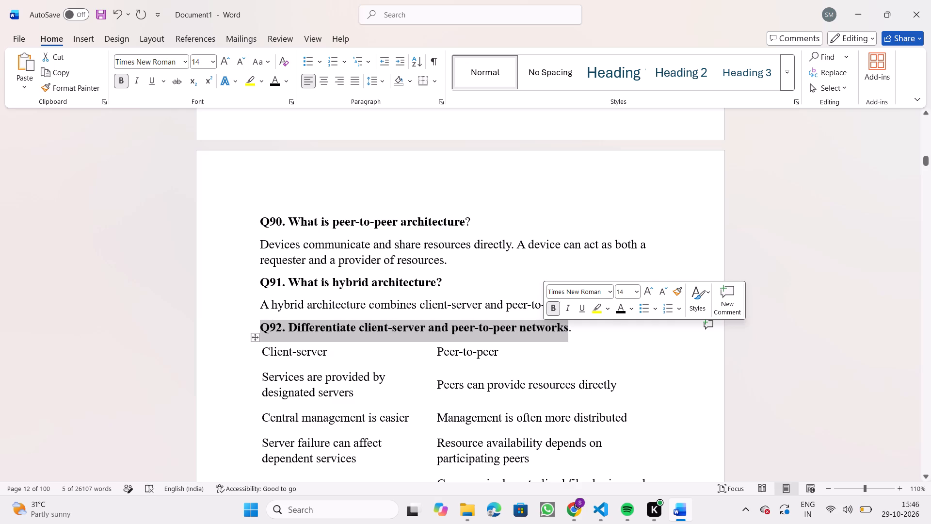
Apply the light grid table style with thin borders to the client-server versus peer-to-peer table under Q92.
{"action": "left_click", "coordinate": [257, 335]}
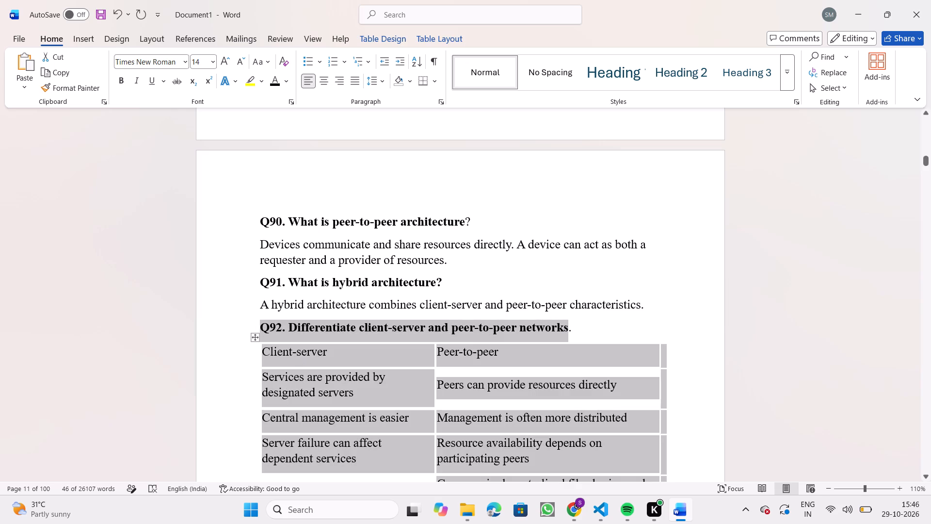
{"action": "left_click", "coordinate": [388, 43]}
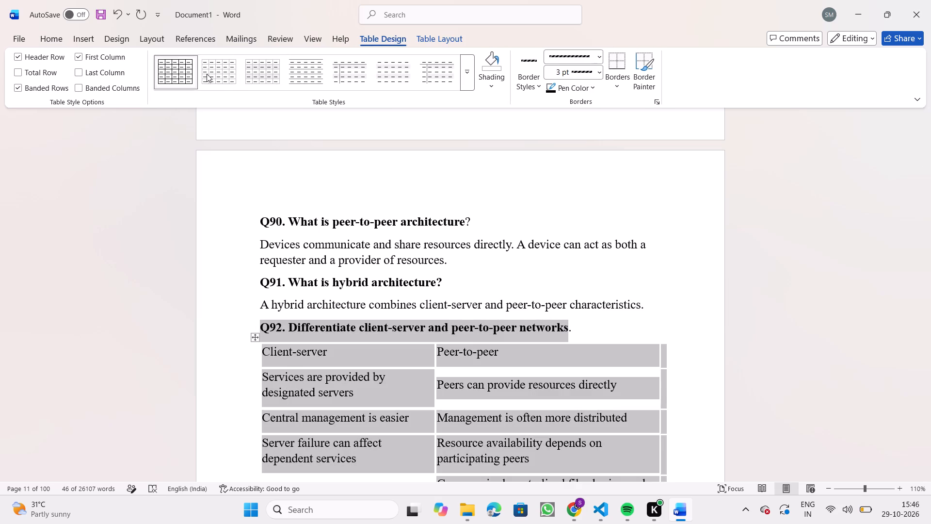
{"action": "left_click", "coordinate": [208, 74]}
{"action": "scroll", "coordinate": [310, 325], "scroll_direction": "down", "scroll_amount": 3}
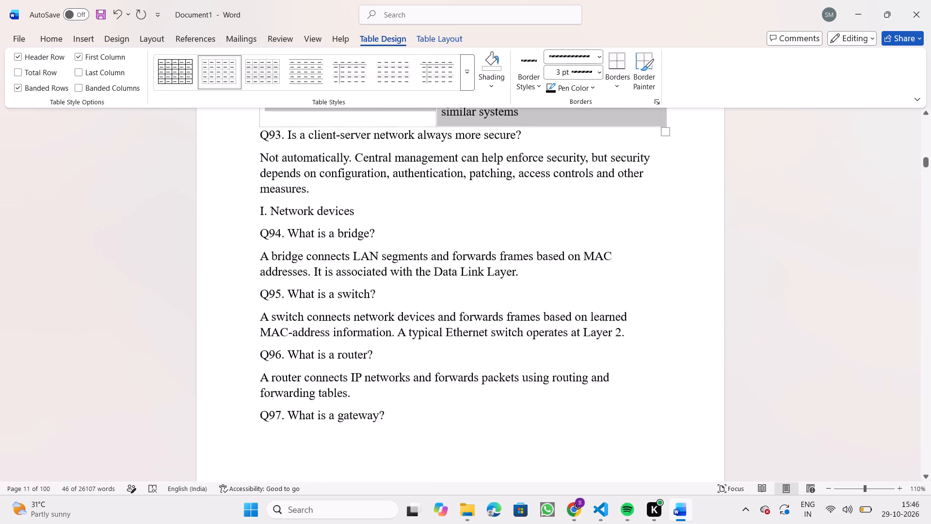
{"action": "scroll", "coordinate": [310, 325], "scroll_direction": "up", "scroll_amount": 2}
{"action": "left_click", "coordinate": [310, 325]}
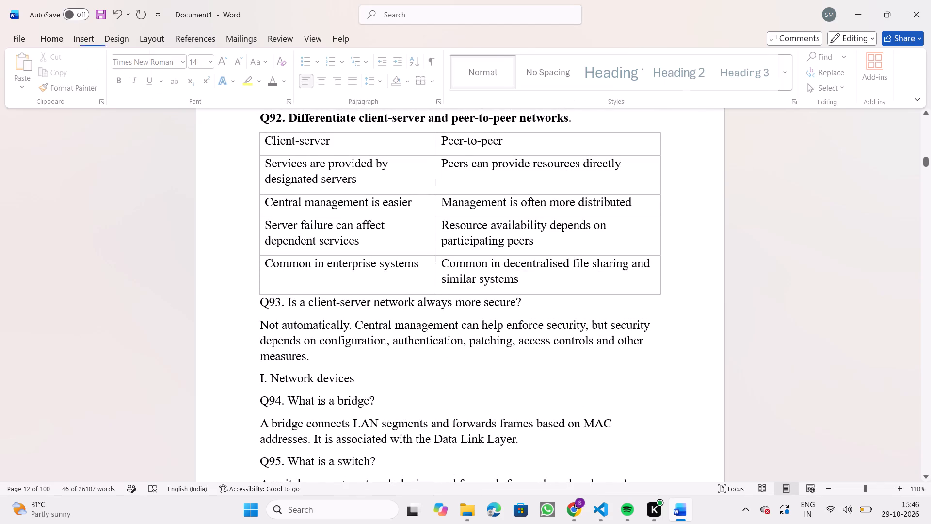
Make the question line Q93 on whether a client-server network is always more secure bold.
{"action": "left_click_drag", "start_coordinate": [258, 303], "coordinate": [358, 304]}
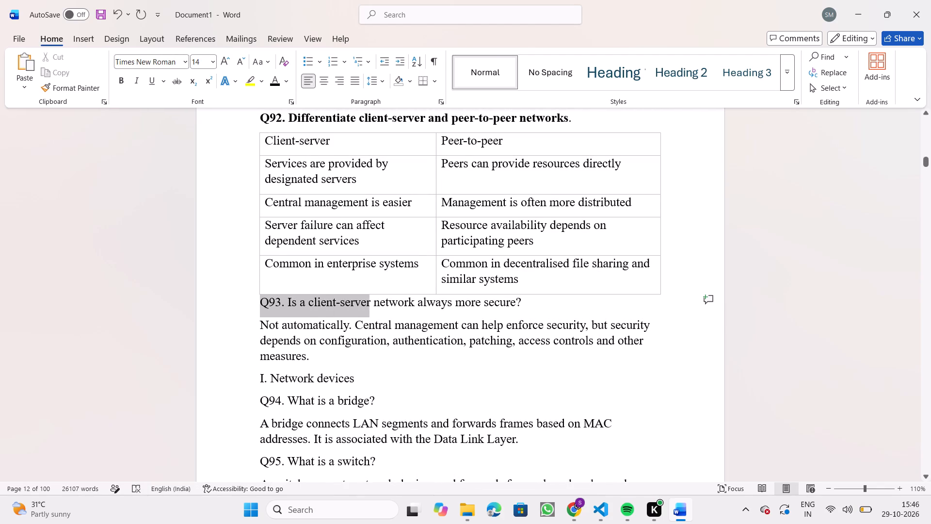
{"action": "left_click_drag", "start_coordinate": [358, 304], "coordinate": [540, 305]}
{"action": "left_click", "coordinate": [547, 288]}
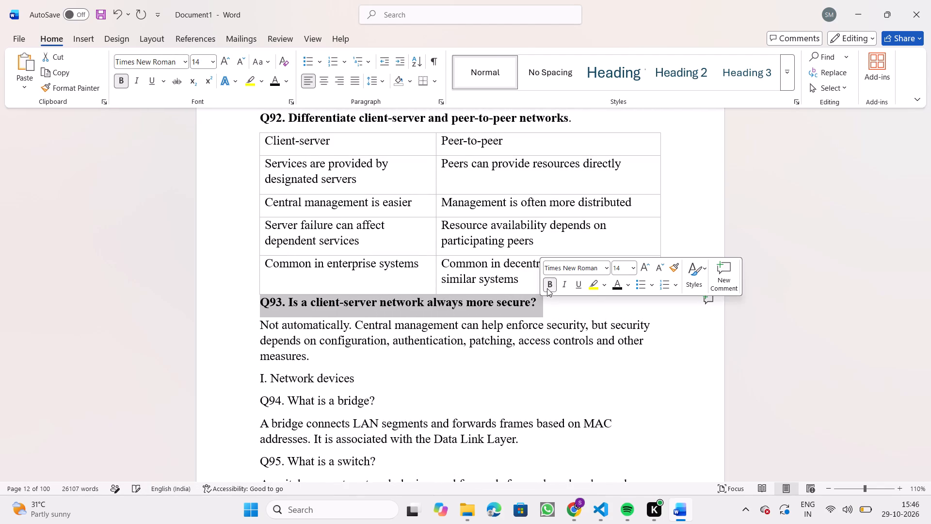
Make the section heading "I. Network devices" bold and enlarge it by two font size steps.
{"action": "scroll", "coordinate": [386, 385], "scroll_direction": "down", "scroll_amount": 1}
{"action": "left_click_drag", "start_coordinate": [259, 311], "coordinate": [296, 313]}
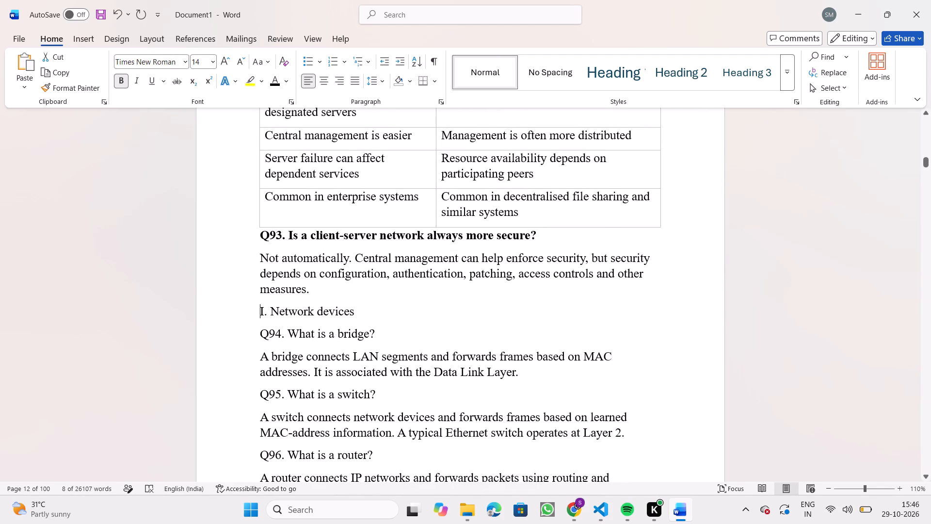
{"action": "left_click_drag", "start_coordinate": [296, 313], "coordinate": [363, 315]}
{"action": "left_click", "coordinate": [370, 294]}
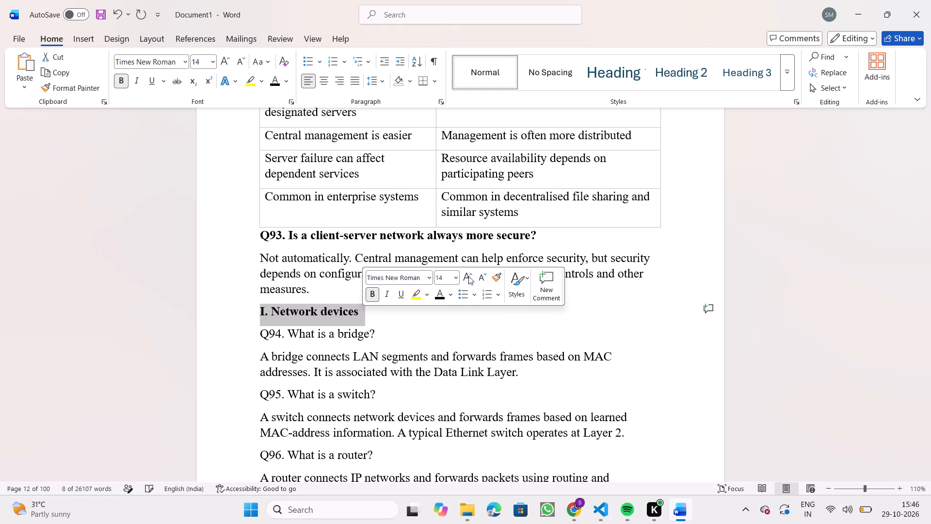
{"action": "double_click", "coordinate": [465, 277]}
Make the question line Q94 on what a bridge is bold.
{"action": "left_click_drag", "start_coordinate": [261, 340], "coordinate": [389, 345]}
{"action": "left_click", "coordinate": [398, 324]}
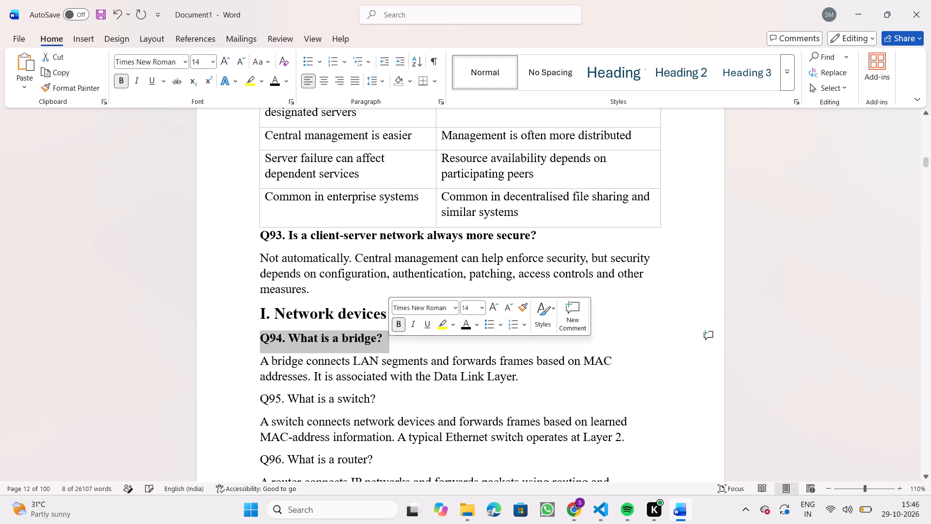
Make the question lines Q95 on a switch, Q96 on a router and Q97 on a gateway bold.
{"action": "left_click_drag", "start_coordinate": [260, 399], "coordinate": [379, 397]}
{"action": "left_click", "coordinate": [384, 381]}
{"action": "scroll", "coordinate": [384, 381], "scroll_direction": "down", "scroll_amount": 1}
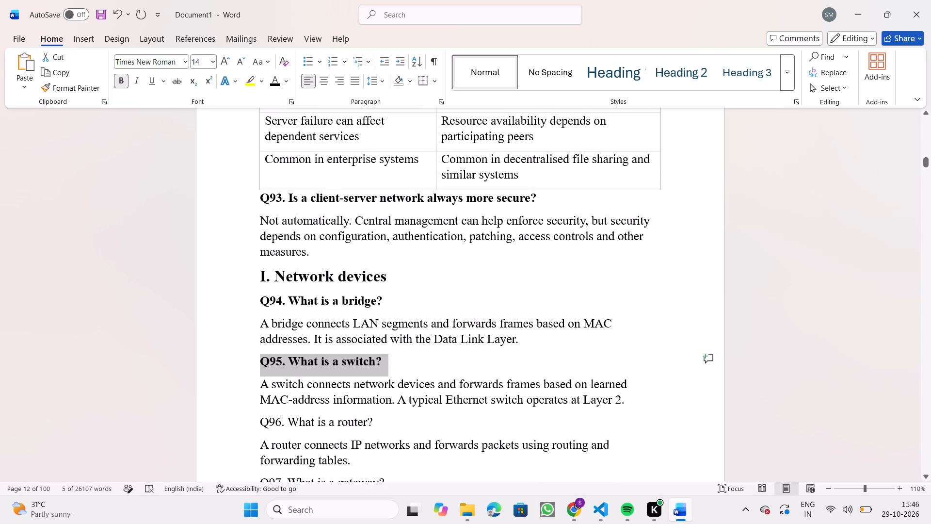
{"action": "scroll", "coordinate": [299, 422], "scroll_direction": "down", "scroll_amount": 1}
{"action": "left_click_drag", "start_coordinate": [268, 229], "coordinate": [352, 227]}
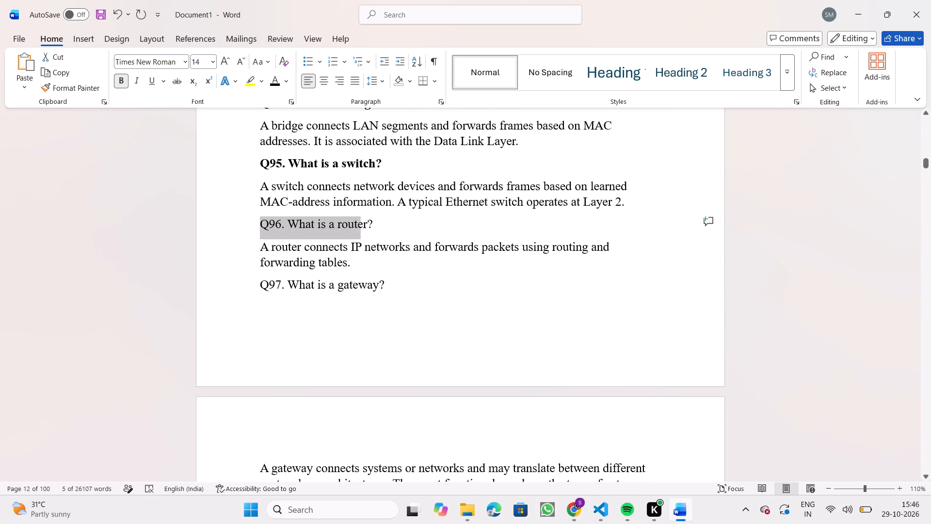
{"action": "left_click_drag", "start_coordinate": [352, 227], "coordinate": [373, 231]}
{"action": "left_click", "coordinate": [385, 210]}
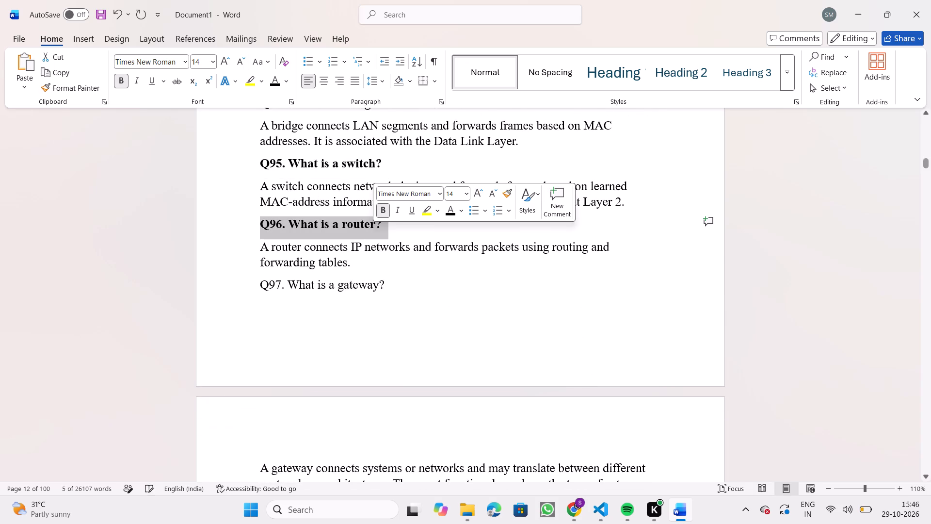
{"action": "left_click_drag", "start_coordinate": [258, 286], "coordinate": [395, 290]}
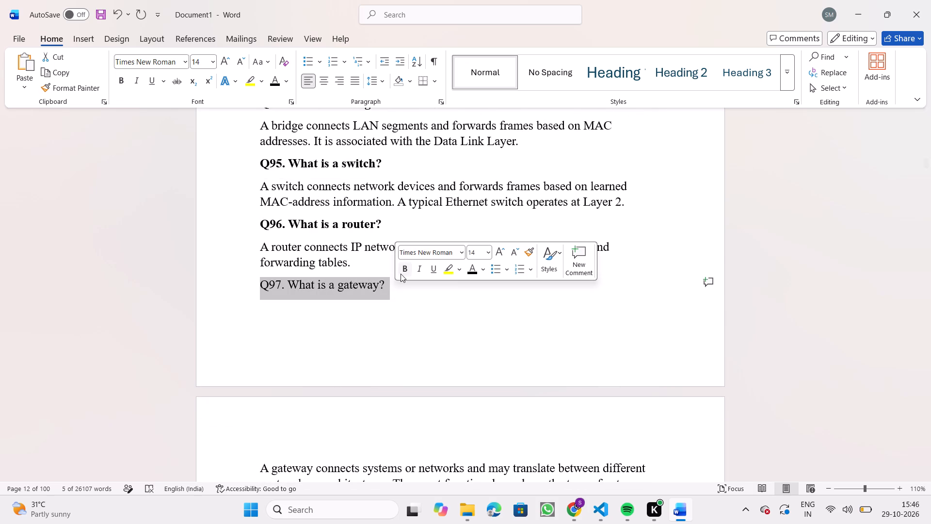
{"action": "left_click", "coordinate": [401, 274]}
{"action": "left_click", "coordinate": [362, 319]}
Make the question lines Q98 on a wireless access point, Q99 on bridge versus router and Q100 on hub versus switch bold.
{"action": "scroll", "coordinate": [362, 319], "scroll_direction": "down", "scroll_amount": 2}
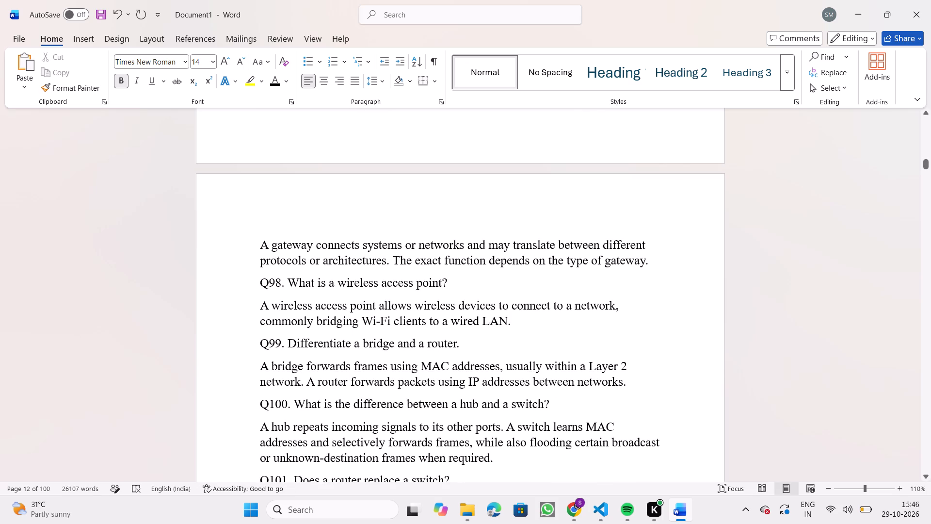
{"action": "left_click_drag", "start_coordinate": [256, 285], "coordinate": [454, 286]}
{"action": "double_click", "coordinate": [461, 271]}
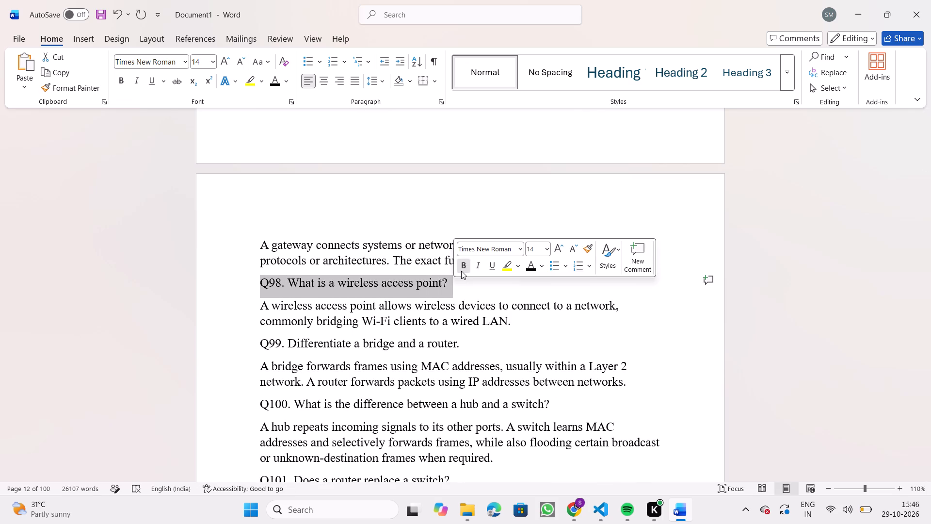
{"action": "left_click", "coordinate": [463, 269]}
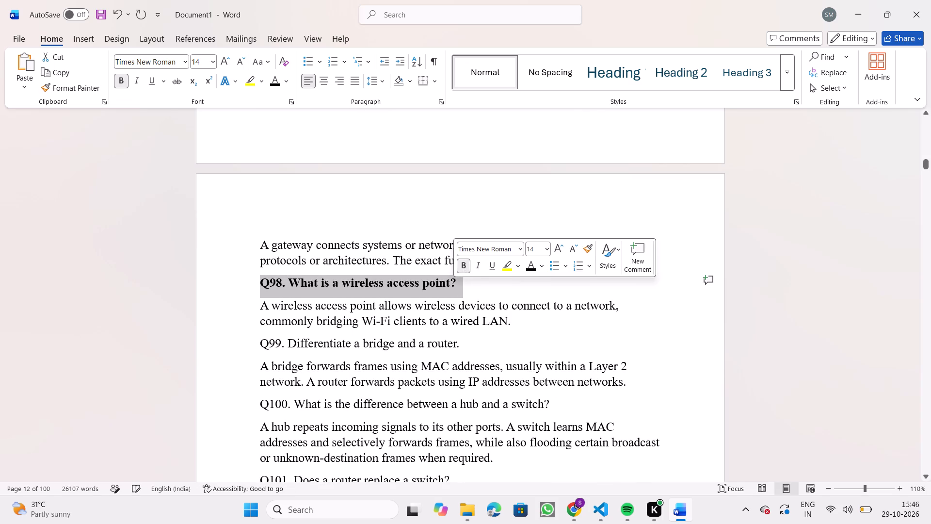
{"action": "left_click_drag", "start_coordinate": [260, 343], "coordinate": [464, 355]}
{"action": "left_click", "coordinate": [473, 330]}
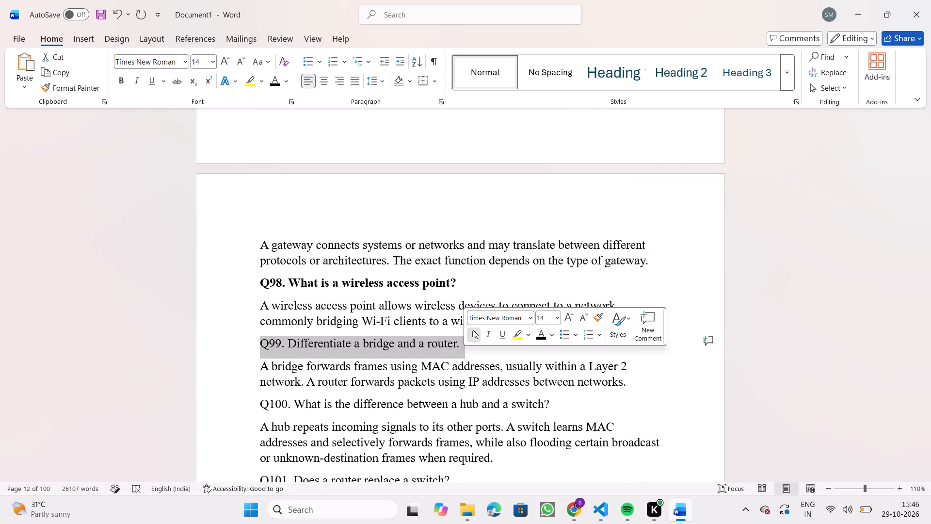
{"action": "left_click_drag", "start_coordinate": [259, 402], "coordinate": [547, 397]}
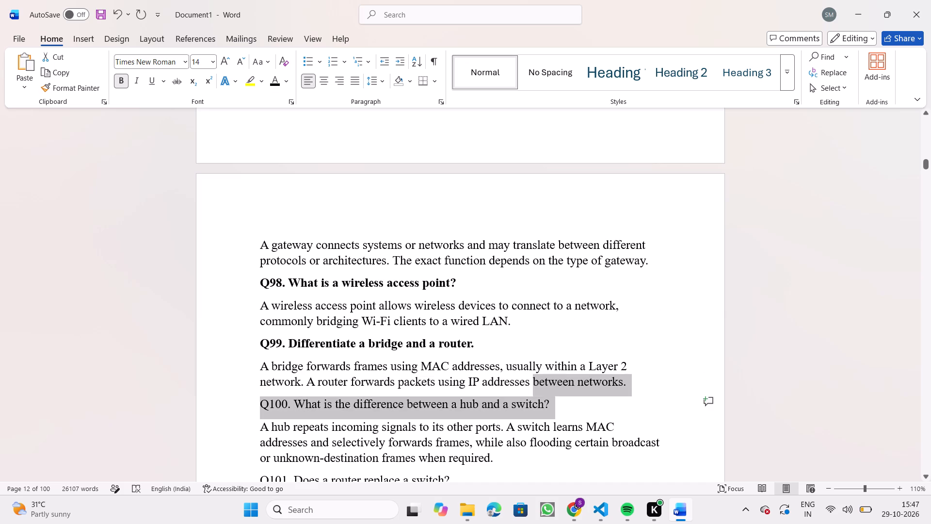
{"action": "left_click_drag", "start_coordinate": [547, 397], "coordinate": [550, 402]}
{"action": "left_click", "coordinate": [556, 383]}
{"action": "left_click", "coordinate": [489, 389]}
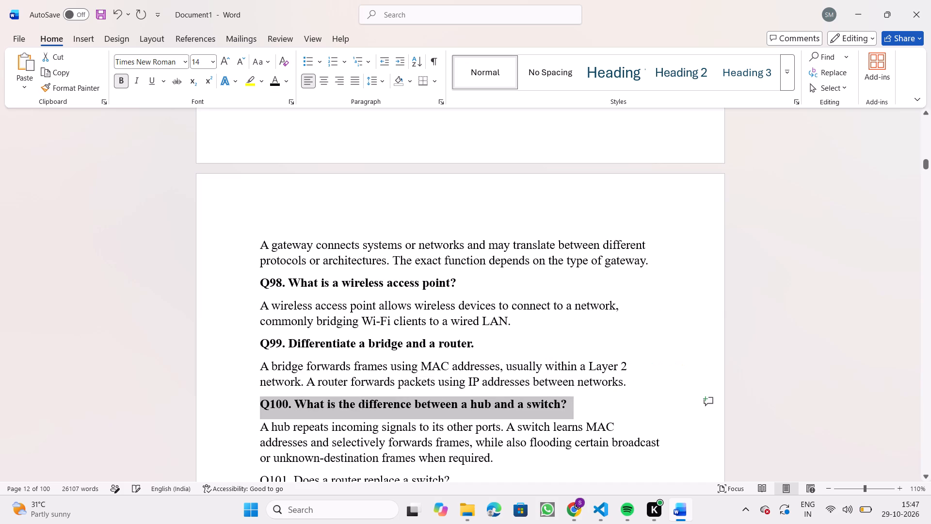
Make the question line Q101 on whether a router replaces a switch bold.
{"action": "scroll", "coordinate": [489, 389], "scroll_direction": "down", "scroll_amount": 2}
{"action": "scroll", "coordinate": [462, 284], "scroll_direction": "up", "scroll_amount": 1}
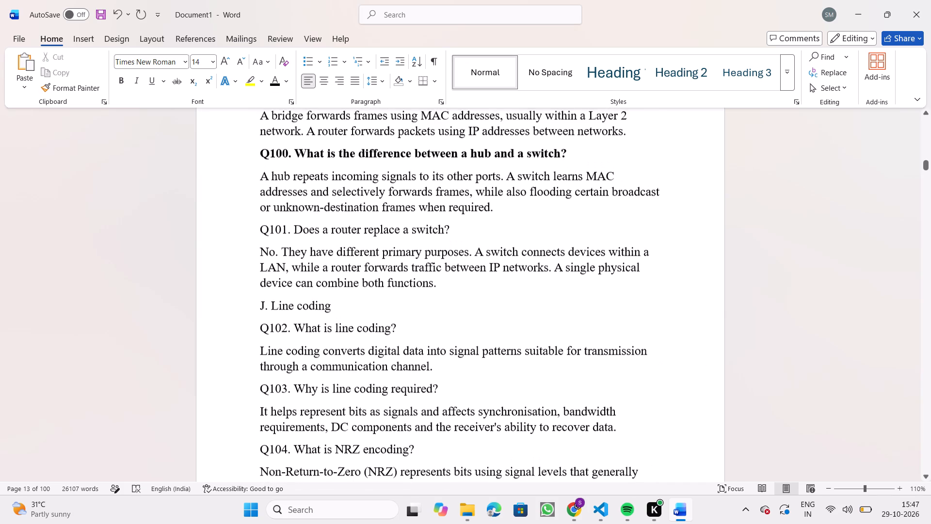
{"action": "left_click_drag", "start_coordinate": [262, 232], "coordinate": [417, 237]}
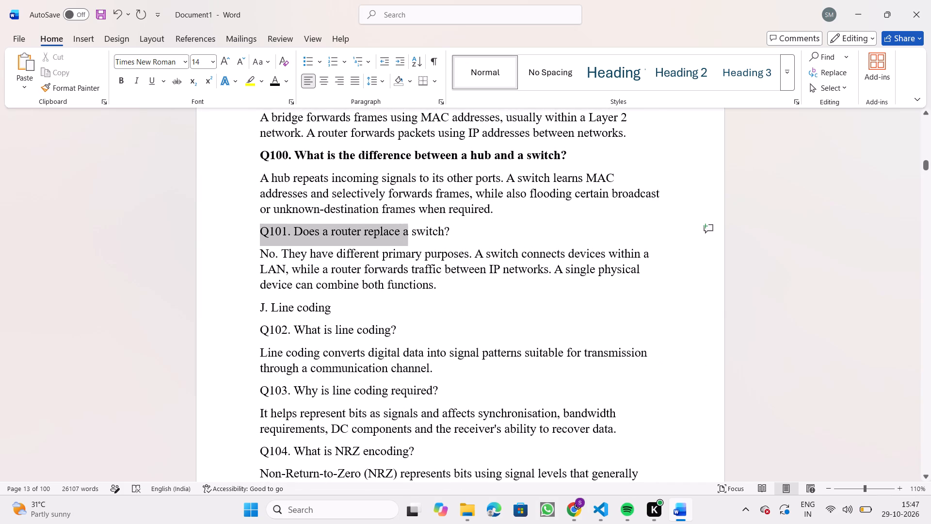
{"action": "left_click_drag", "start_coordinate": [417, 237], "coordinate": [451, 240]}
{"action": "left_click", "coordinate": [459, 224]}
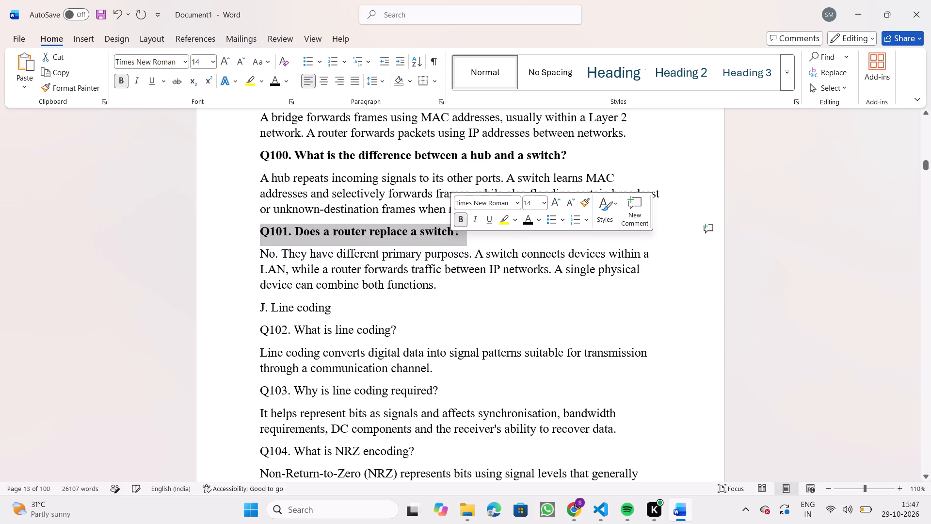
Make the section heading "J. Line coding" bold and enlarge it to 18 pt.
{"action": "left_click_drag", "start_coordinate": [255, 310], "coordinate": [346, 307]}
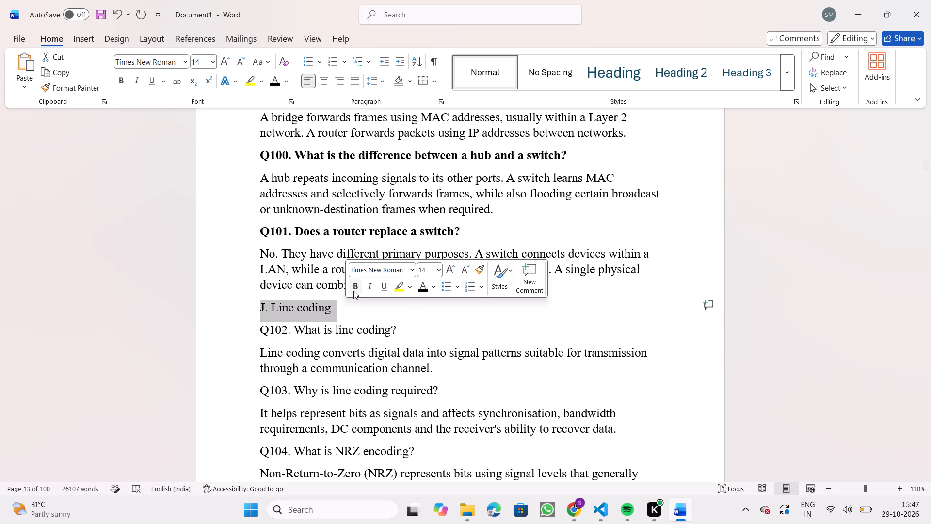
{"action": "left_click", "coordinate": [353, 291]}
{"action": "double_click", "coordinate": [455, 269]}
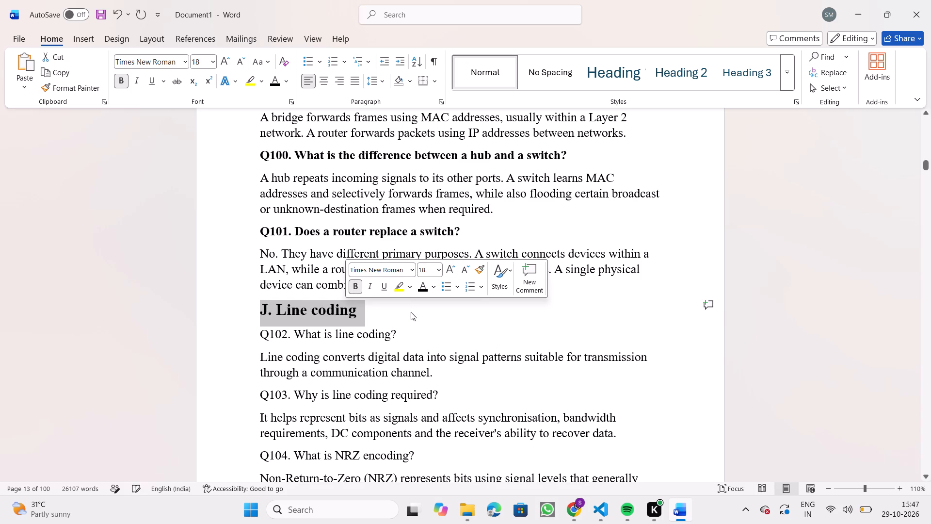
{"action": "left_click", "coordinate": [417, 328]}
Make the question line Q102 on what line coding is bold.
{"action": "left_click_drag", "start_coordinate": [263, 333], "coordinate": [399, 335]}
{"action": "left_click", "coordinate": [411, 313]}
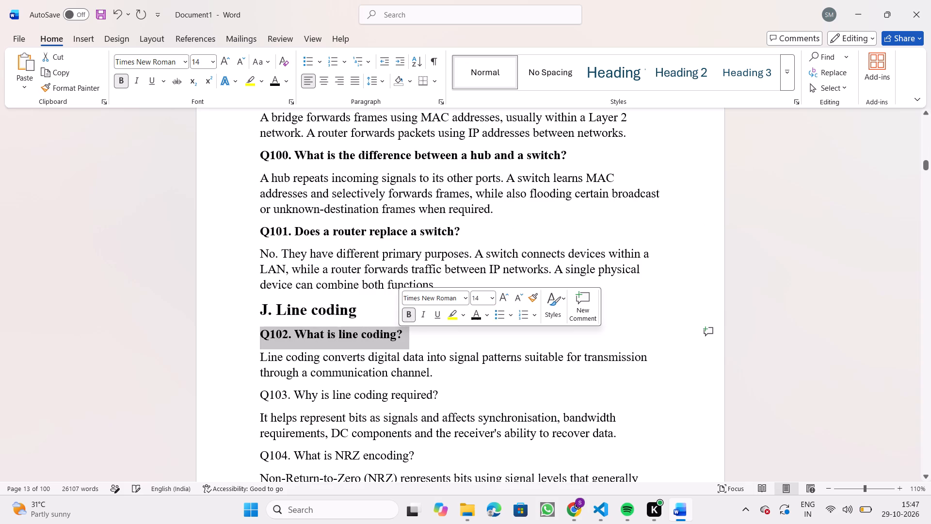
Make the question lines Q103 on why line coding is required and Q104 on NRZ encoding bold.
{"action": "scroll", "coordinate": [370, 360], "scroll_direction": "down", "scroll_amount": 1}
{"action": "left_click_drag", "start_coordinate": [257, 307], "coordinate": [445, 325]}
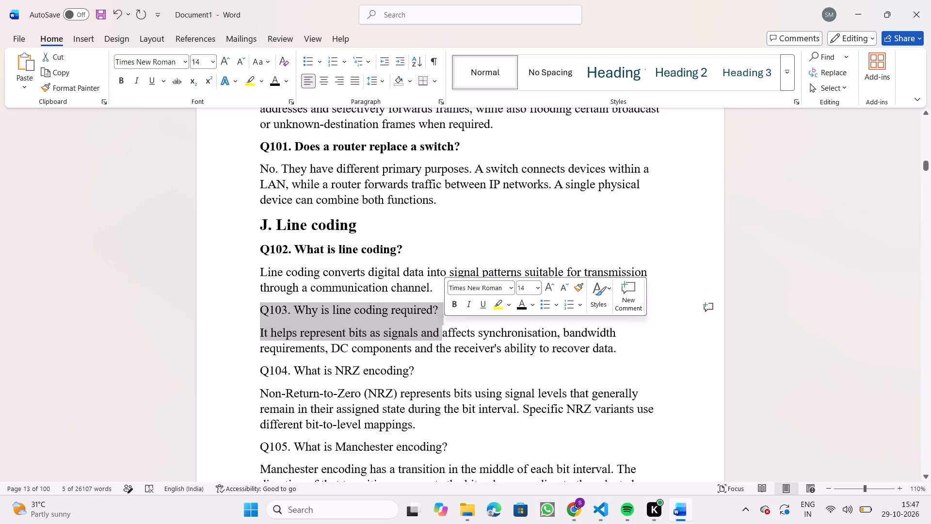
{"action": "left_click", "coordinate": [433, 318]}
{"action": "left_click_drag", "start_coordinate": [437, 311], "coordinate": [356, 311]}
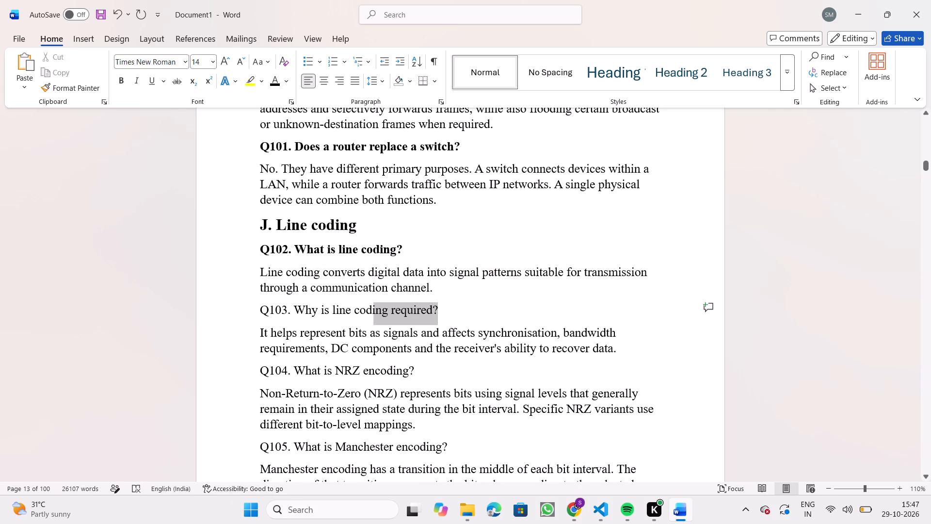
{"action": "left_click_drag", "start_coordinate": [356, 311], "coordinate": [262, 308]}
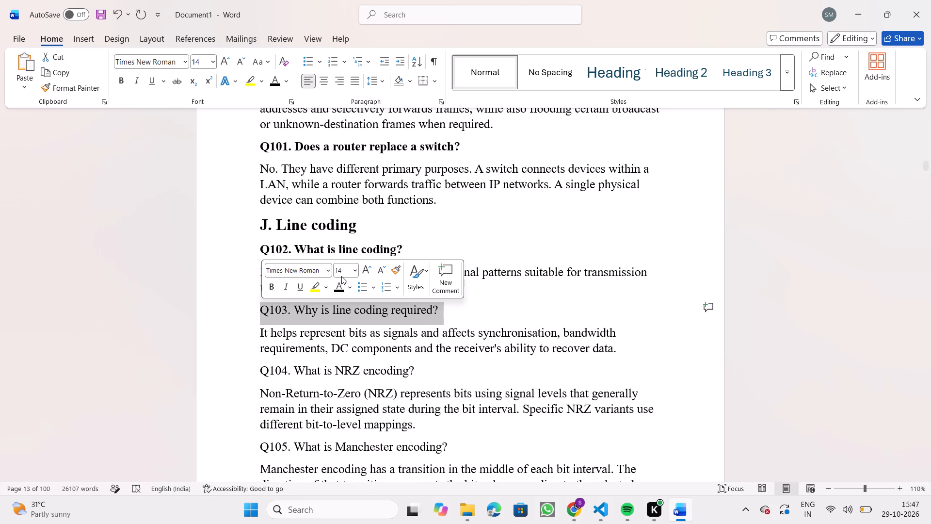
{"action": "left_click", "coordinate": [271, 289]}
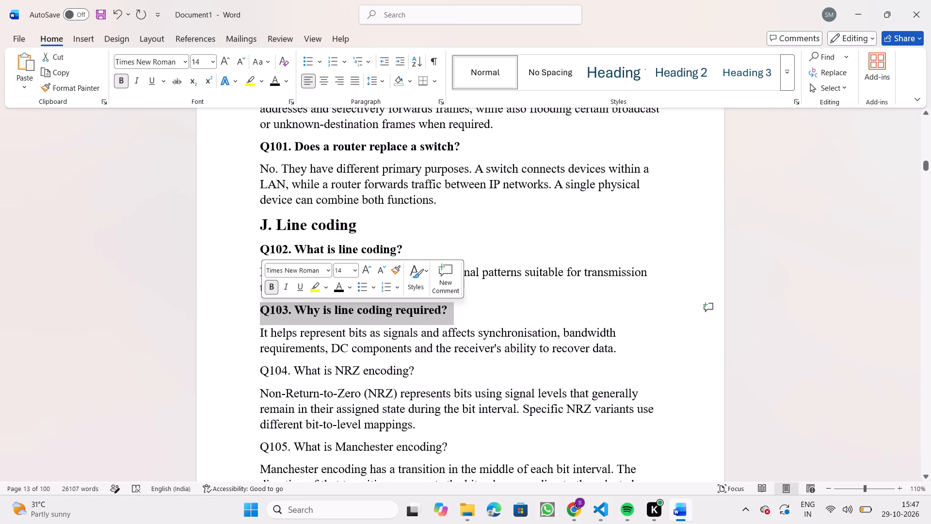
{"action": "left_click_drag", "start_coordinate": [265, 362], "coordinate": [424, 369]}
{"action": "left_click", "coordinate": [424, 369]}
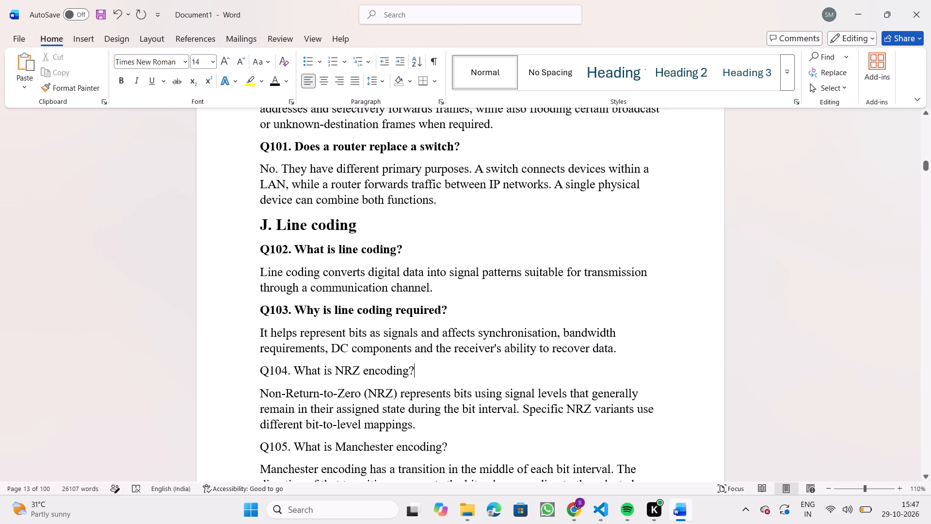
{"action": "left_click_drag", "start_coordinate": [260, 366], "coordinate": [412, 373]}
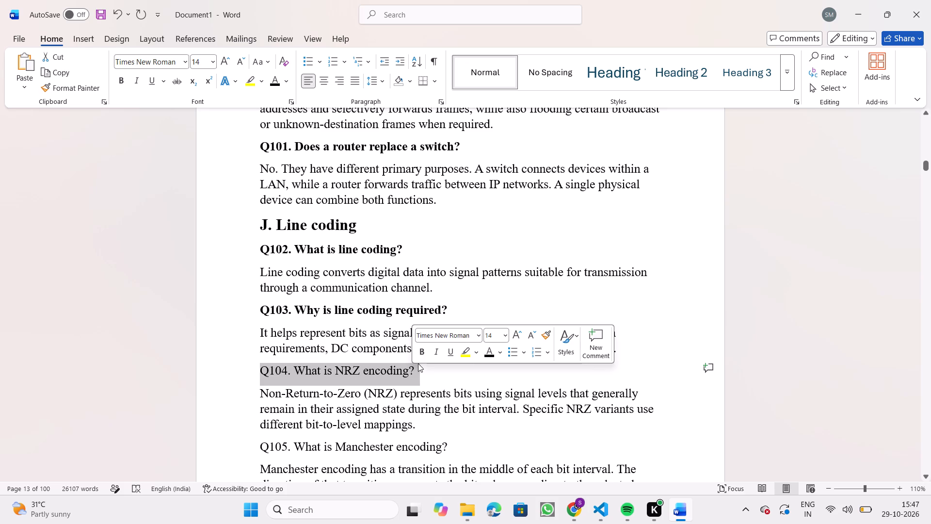
{"action": "left_click", "coordinate": [418, 360]}
{"action": "left_click", "coordinate": [419, 355]}
Make the question lines Q105 on Manchester encoding and Q106 on Differential Manchester encoding bold.
{"action": "scroll", "coordinate": [399, 379], "scroll_direction": "down", "scroll_amount": 1}
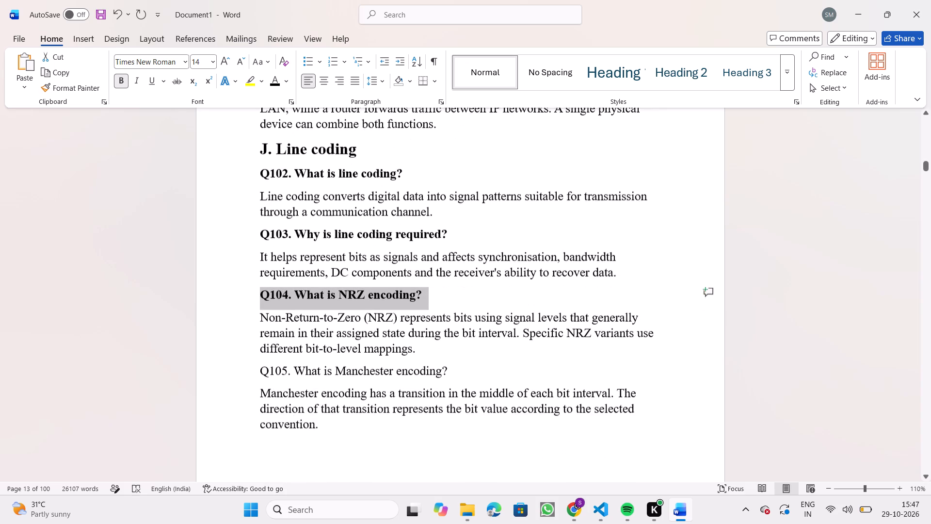
{"action": "scroll", "coordinate": [399, 379], "scroll_direction": "down", "scroll_amount": 1}
{"action": "left_click_drag", "start_coordinate": [262, 337], "coordinate": [445, 331]}
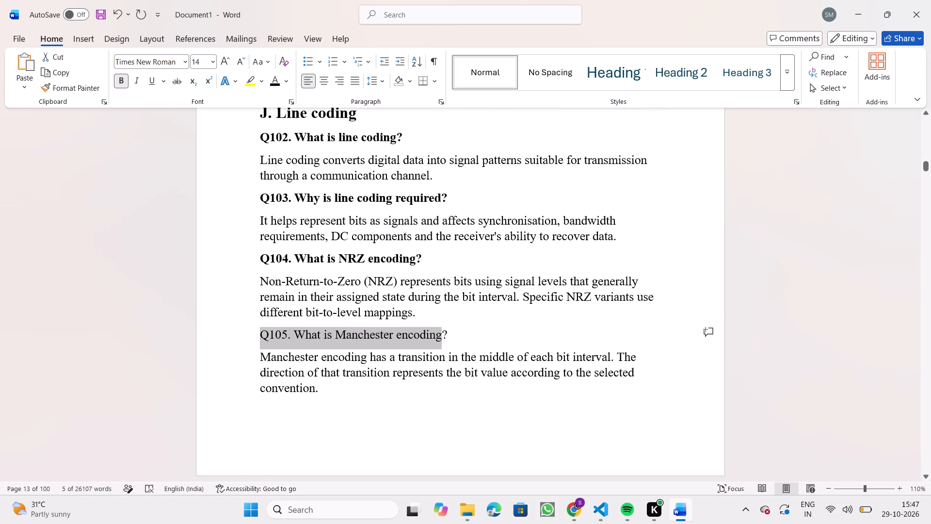
{"action": "left_click_drag", "start_coordinate": [445, 331], "coordinate": [449, 331]}
{"action": "left_click", "coordinate": [456, 314]}
{"action": "scroll", "coordinate": [376, 387], "scroll_direction": "down", "scroll_amount": 1}
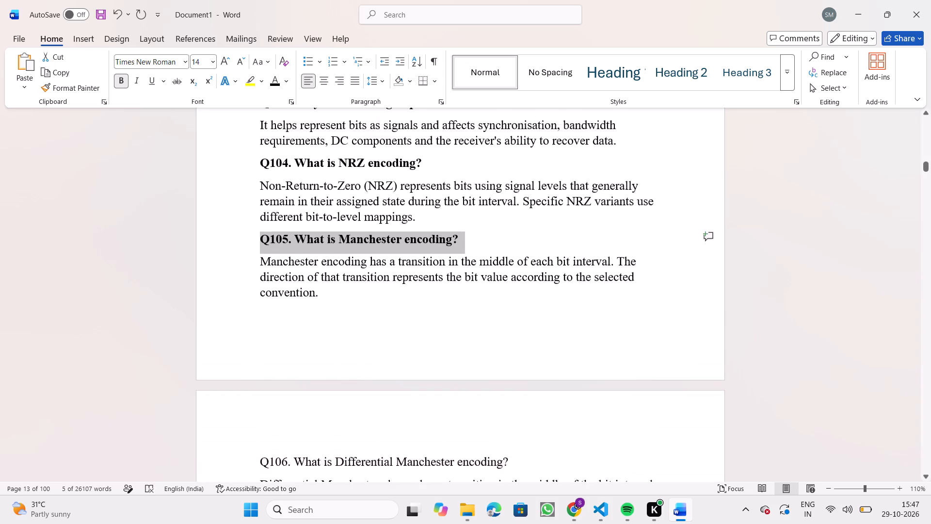
{"action": "scroll", "coordinate": [376, 387], "scroll_direction": "down", "scroll_amount": 3}
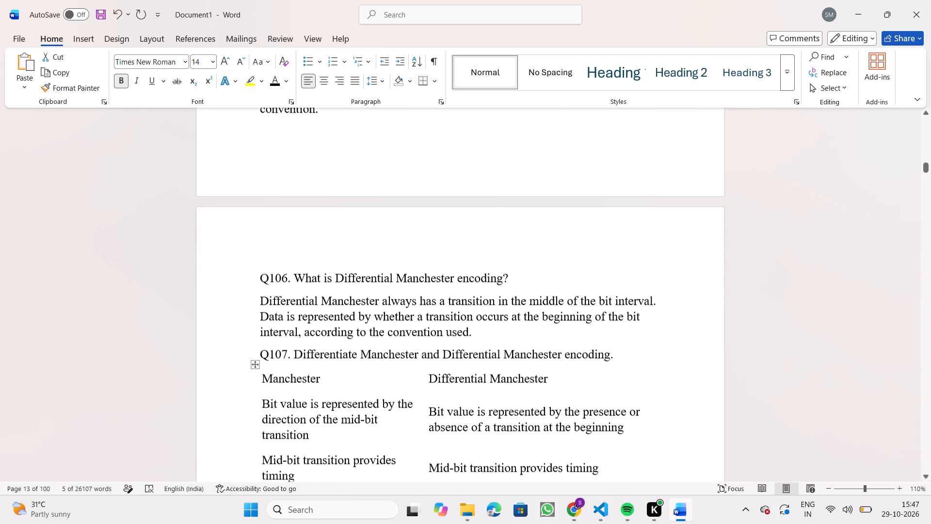
{"action": "left_click_drag", "start_coordinate": [260, 283], "coordinate": [508, 283]}
{"action": "left_click", "coordinate": [518, 252]}
{"action": "left_click", "coordinate": [518, 261]}
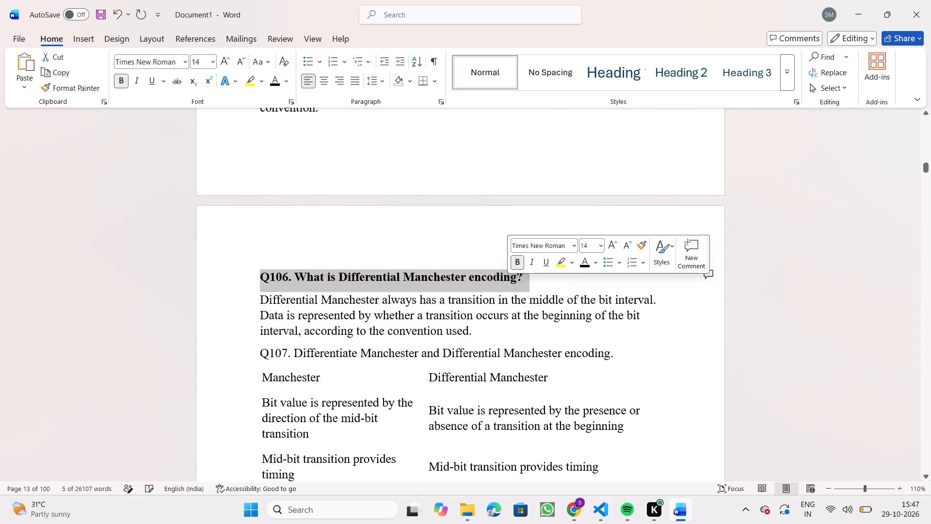
Make the question line Q107 on differentiating Manchester and Differential Manchester encoding bold.
{"action": "scroll", "coordinate": [391, 342], "scroll_direction": "down", "scroll_amount": 1}
{"action": "left_click_drag", "start_coordinate": [257, 248], "coordinate": [639, 266]}
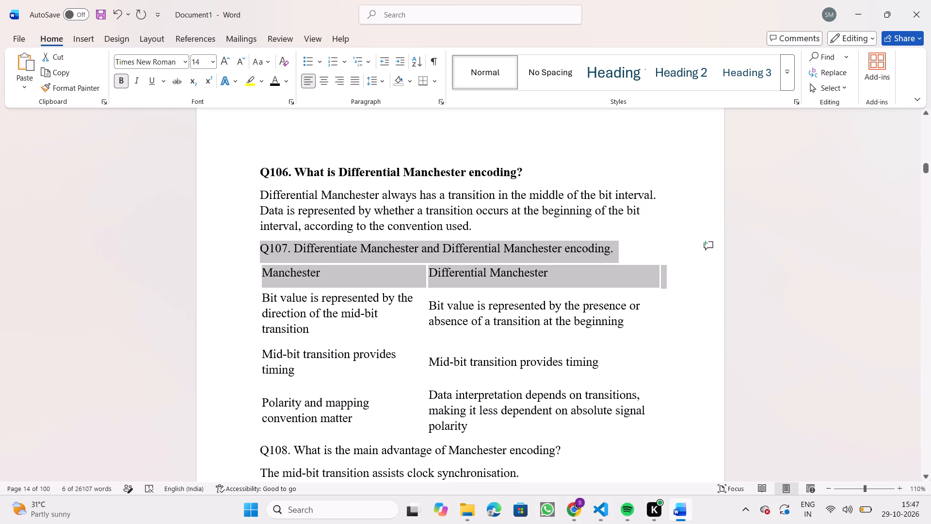
{"action": "left_click_drag", "start_coordinate": [639, 266], "coordinate": [624, 252]}
{"action": "left_click", "coordinate": [629, 233]}
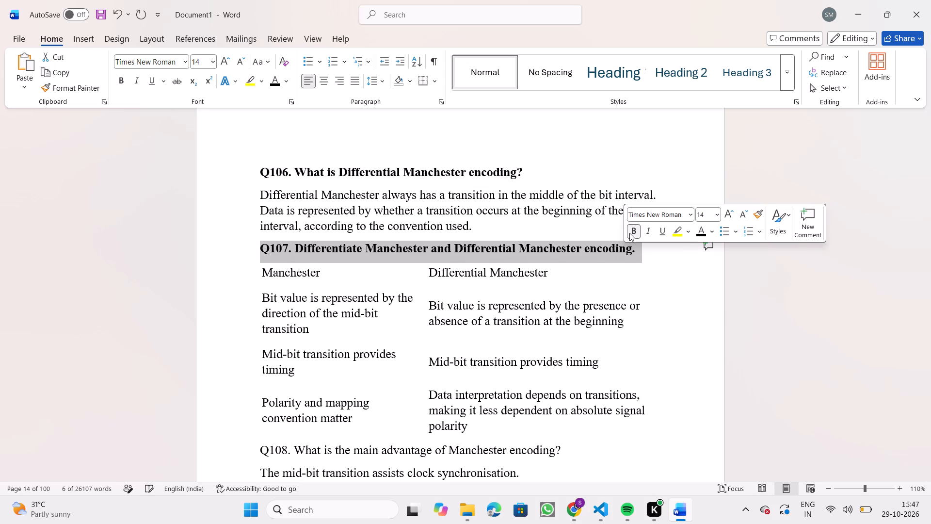
Apply the plain grid table style with black borders to the Manchester comparison table under Q107.
{"action": "left_click", "coordinate": [258, 259]}
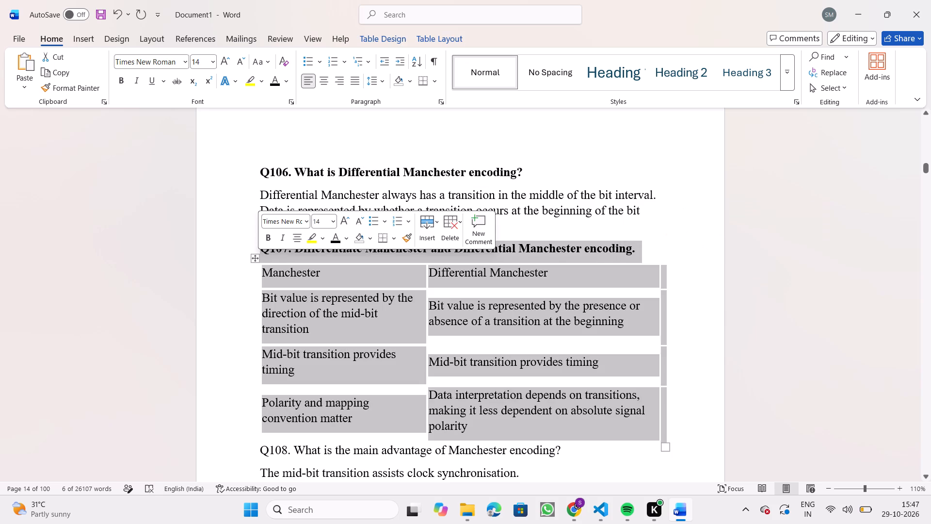
{"action": "left_click", "coordinate": [375, 42]}
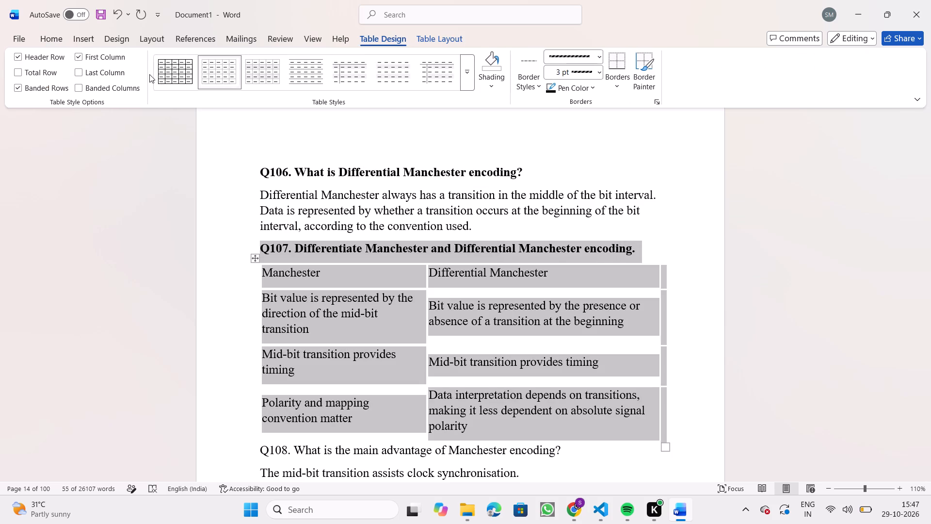
{"action": "left_click", "coordinate": [171, 70]}
Make the question lines Q108, Q109 and Q110 on Manchester encoding's advantage, disadvantage and inverted waveform bold.
{"action": "scroll", "coordinate": [227, 306], "scroll_direction": "down", "scroll_amount": 1}
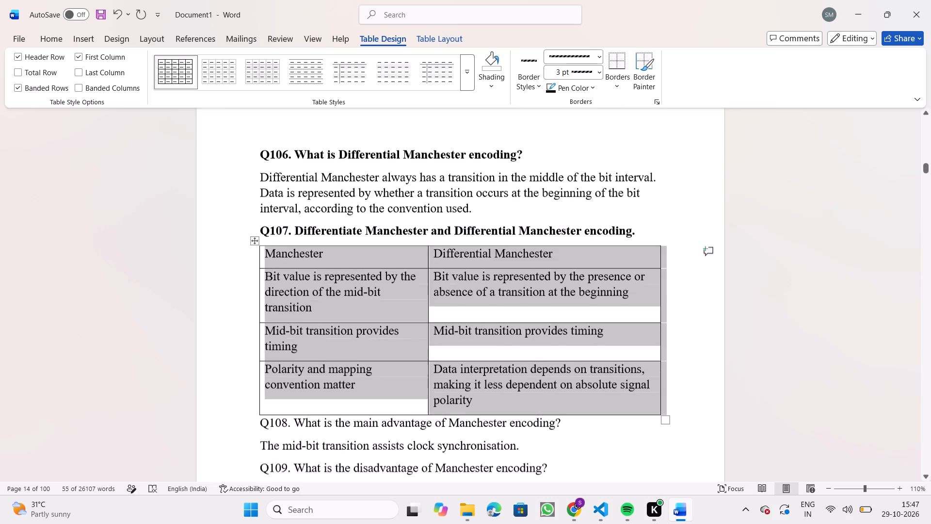
{"action": "scroll", "coordinate": [227, 306], "scroll_direction": "down", "scroll_amount": 1}
{"action": "left_click_drag", "start_coordinate": [260, 170], "coordinate": [520, 180]}
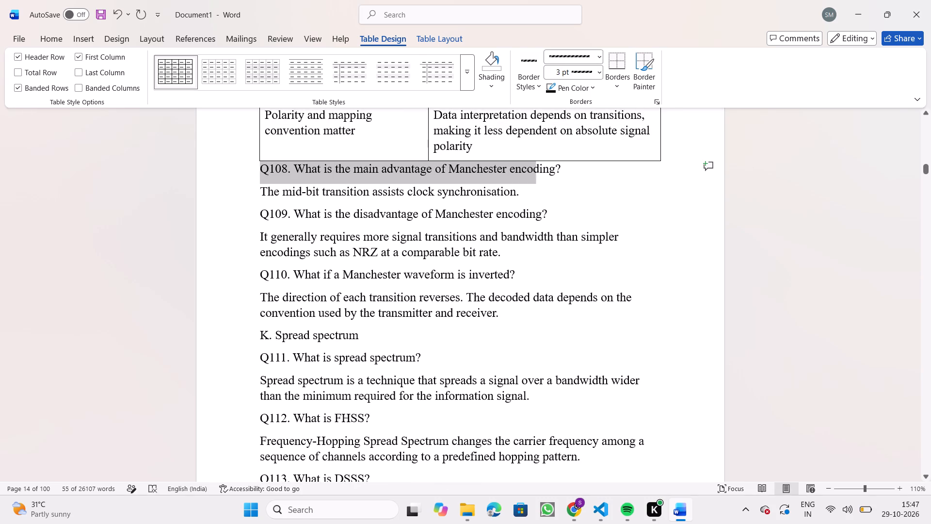
{"action": "left_click_drag", "start_coordinate": [520, 180], "coordinate": [584, 176]}
{"action": "left_click", "coordinate": [591, 157]}
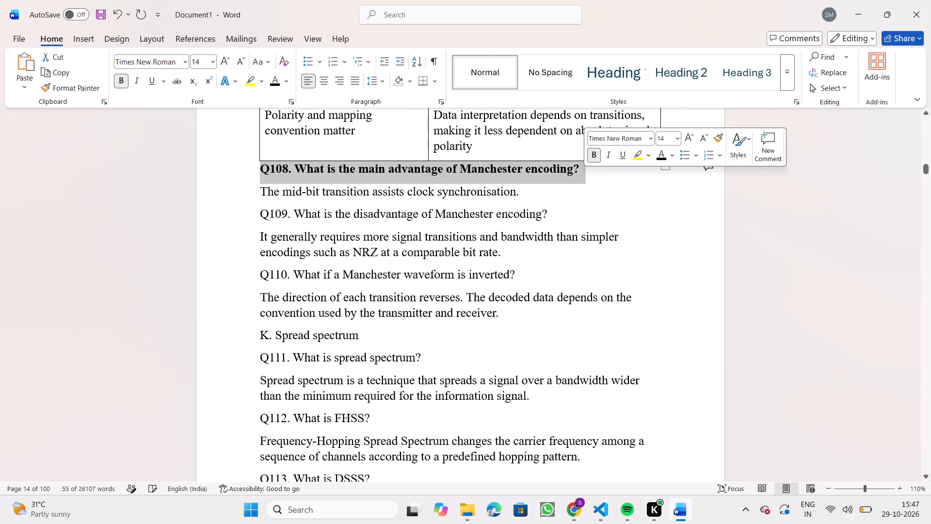
{"action": "left_click_drag", "start_coordinate": [260, 216], "coordinate": [545, 213]}
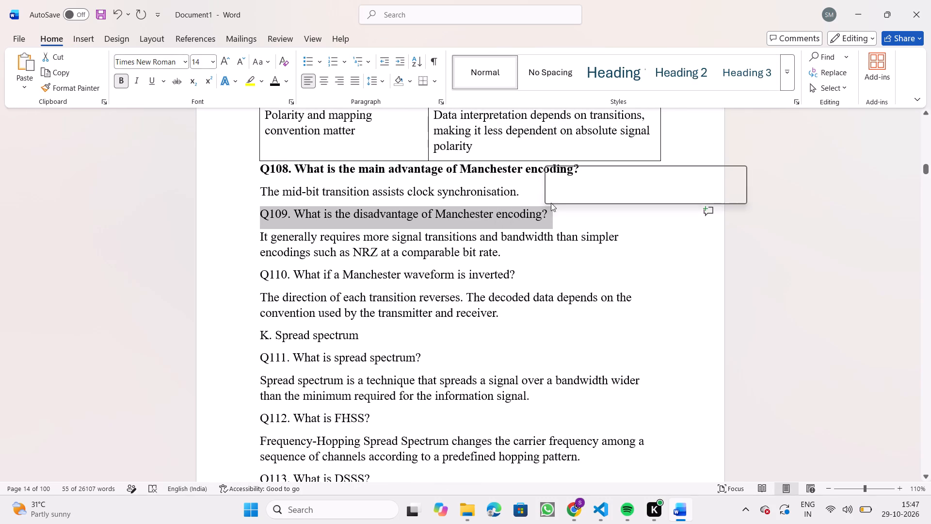
{"action": "left_click", "coordinate": [558, 193]}
{"action": "left_click_drag", "start_coordinate": [260, 280], "coordinate": [358, 275]}
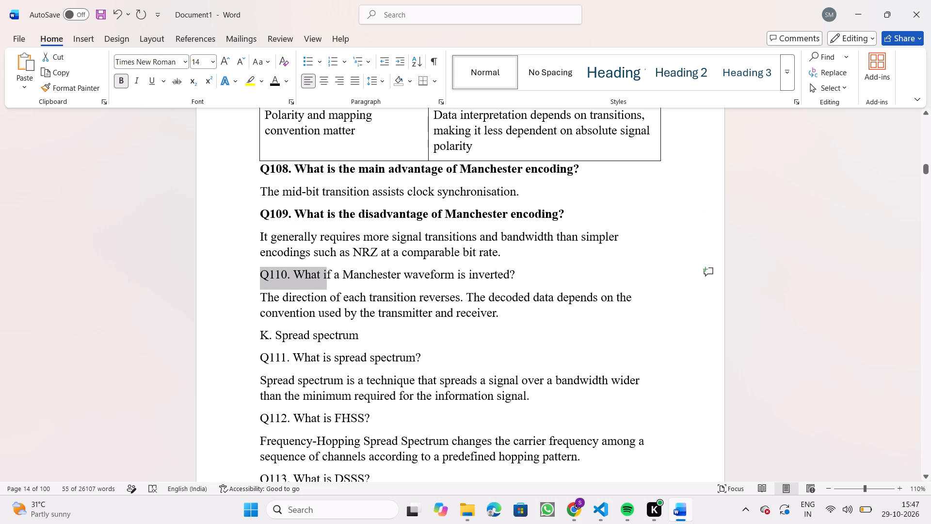
{"action": "left_click_drag", "start_coordinate": [358, 275], "coordinate": [513, 270]}
{"action": "left_click", "coordinate": [520, 248]}
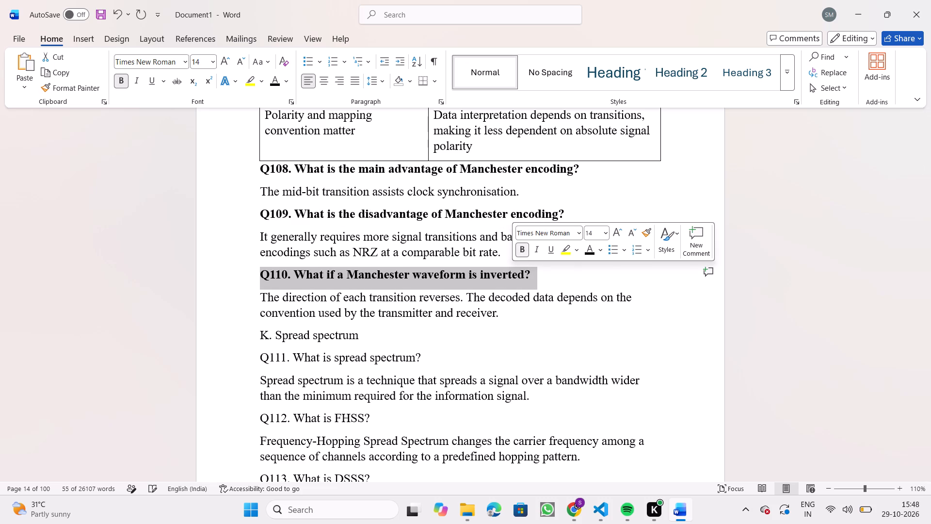
Make the section heading "K. Spread spectrum" bold and enlarge it to 18 pt.
{"action": "left_click_drag", "start_coordinate": [258, 344], "coordinate": [357, 332]}
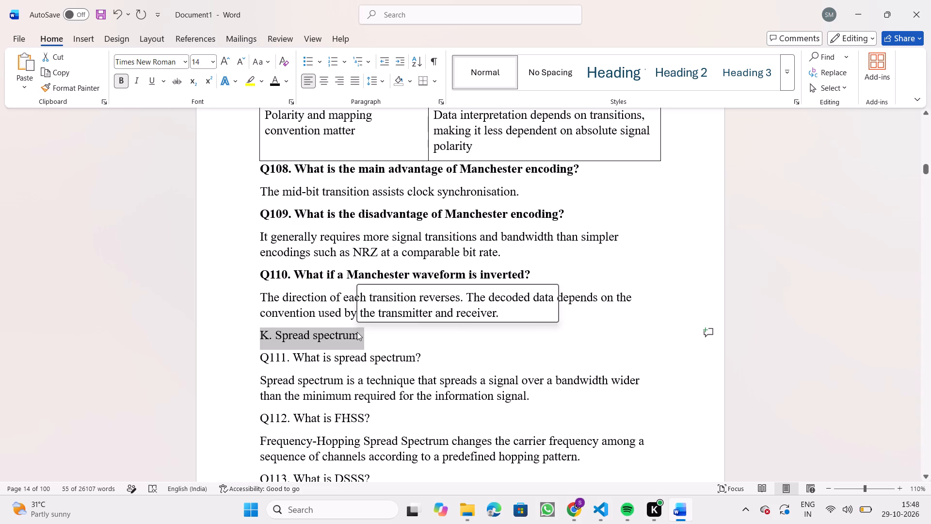
{"action": "left_click", "coordinate": [364, 313]}
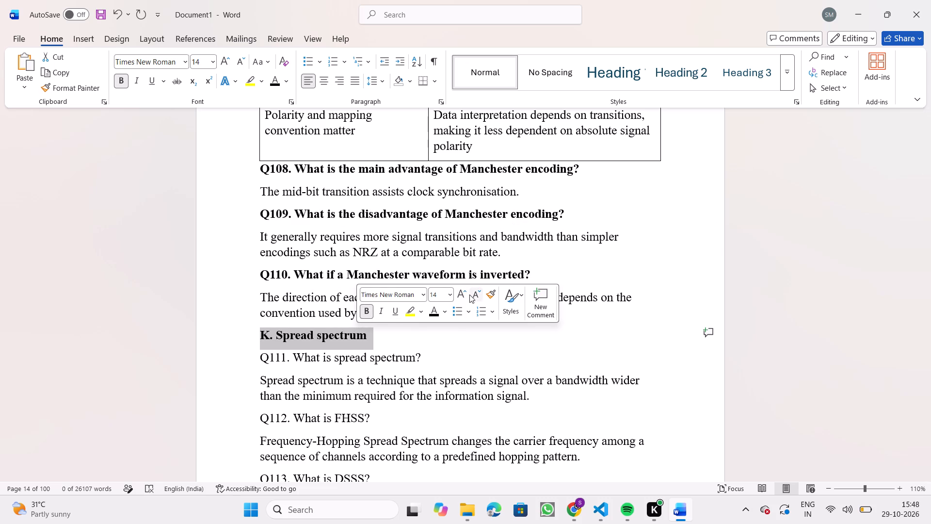
{"action": "double_click", "coordinate": [465, 295]}
Make the question lines Q111 on spread spectrum, Q112 on FHSS and Q113 on DSSS bold.
{"action": "left_click_drag", "start_coordinate": [266, 364], "coordinate": [272, 364]}
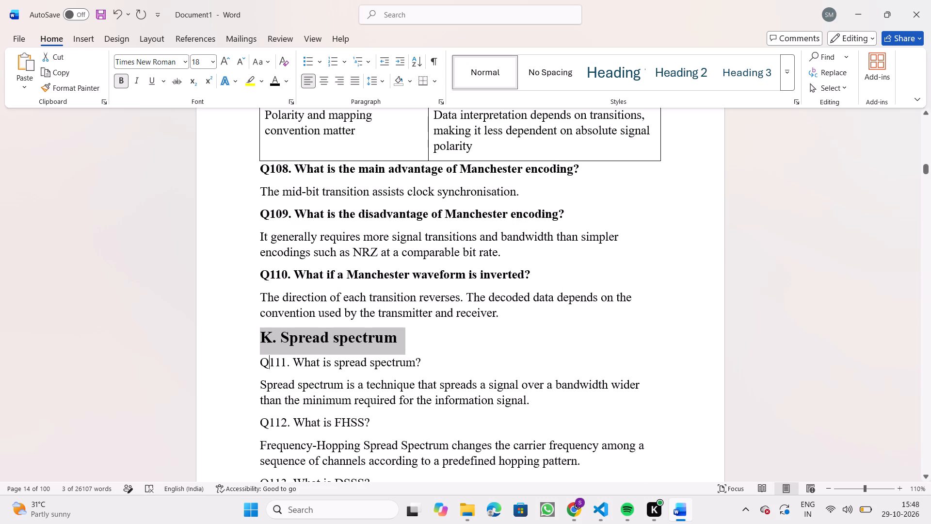
{"action": "left_click_drag", "start_coordinate": [272, 364], "coordinate": [423, 360]}
{"action": "left_click", "coordinate": [434, 341]}
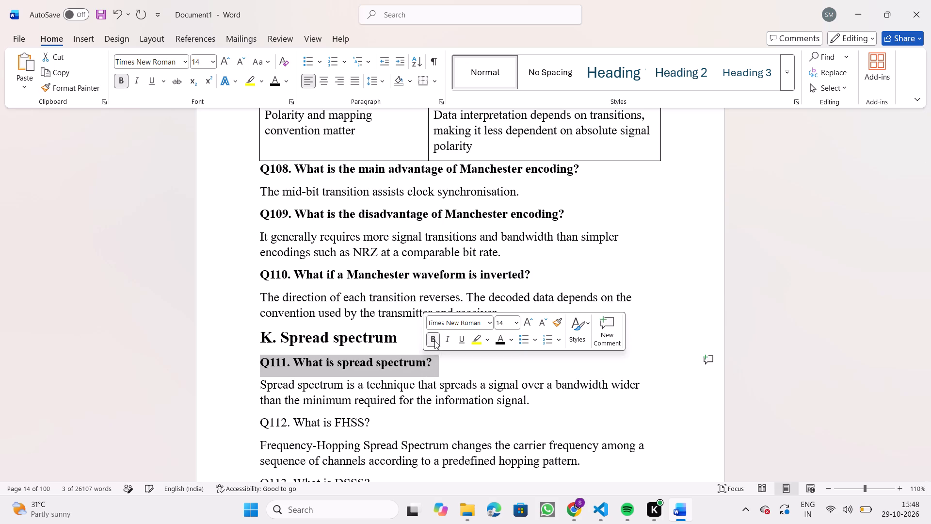
{"action": "left_click_drag", "start_coordinate": [259, 422], "coordinate": [386, 417]}
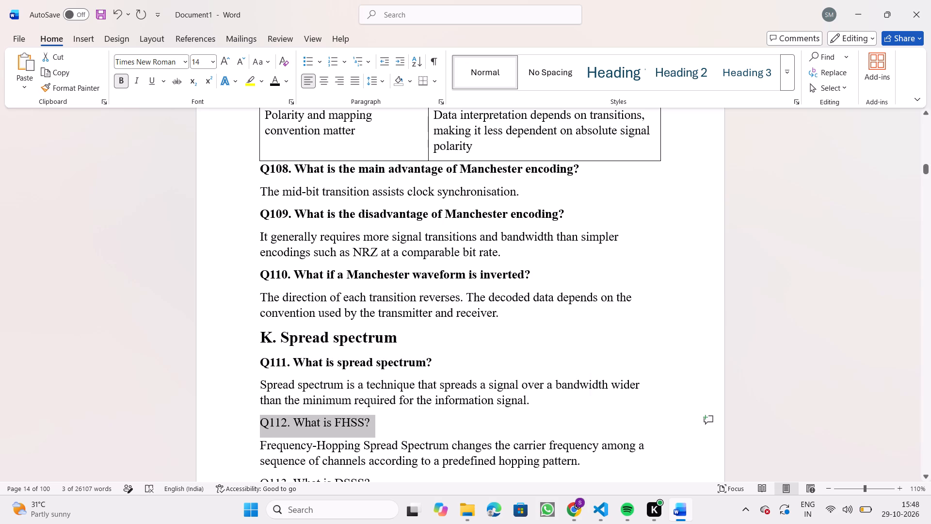
{"action": "left_click", "coordinate": [398, 390]}
{"action": "scroll", "coordinate": [325, 410], "scroll_direction": "down", "scroll_amount": 1}
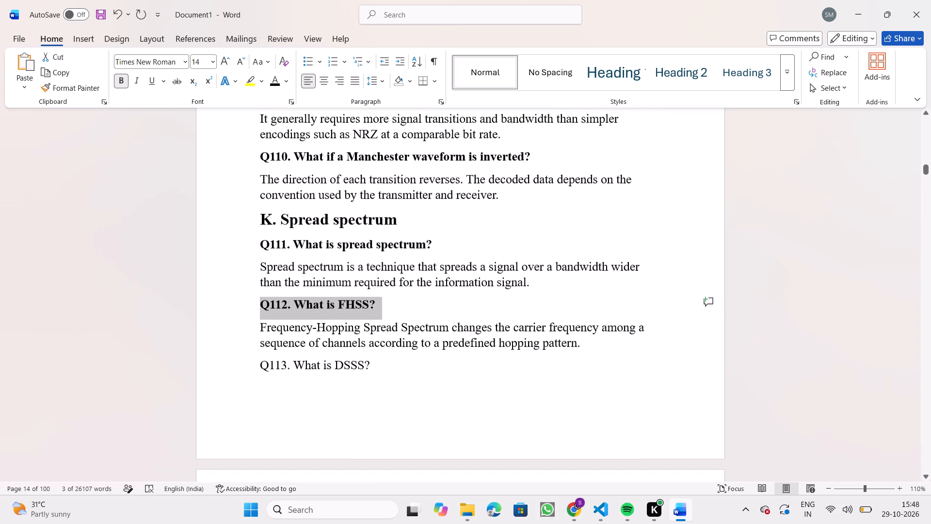
{"action": "left_click_drag", "start_coordinate": [257, 367], "coordinate": [376, 367]}
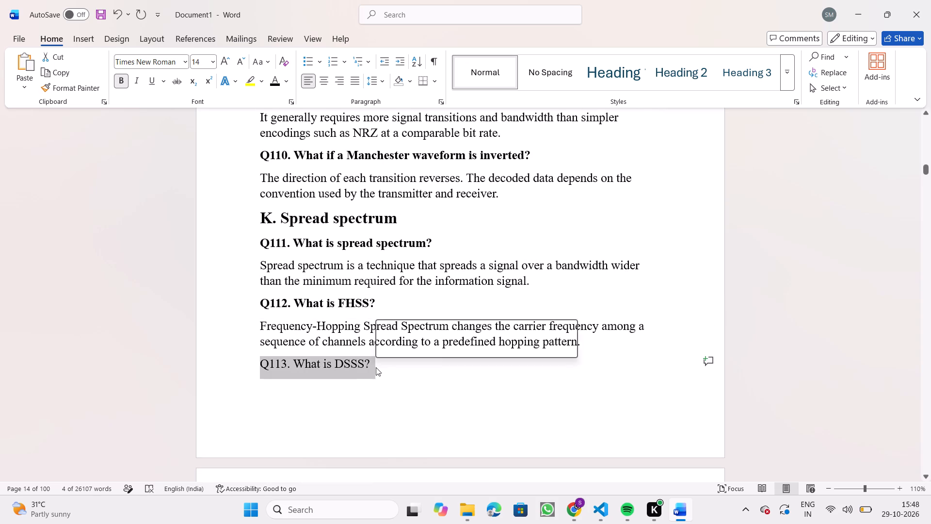
{"action": "left_click", "coordinate": [379, 349]}
{"action": "left_click", "coordinate": [357, 390]}
Make the question lines Q114 on FHSS versus DSSS, Q115 on the spreading code and Q116 on encryption bold.
{"action": "scroll", "coordinate": [357, 390], "scroll_direction": "down", "scroll_amount": 2}
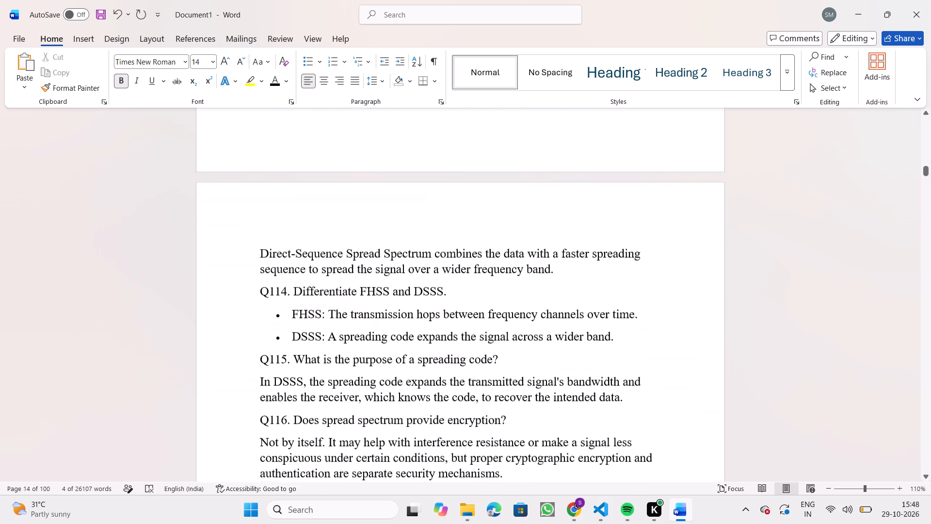
{"action": "left_click_drag", "start_coordinate": [262, 289], "coordinate": [444, 294]}
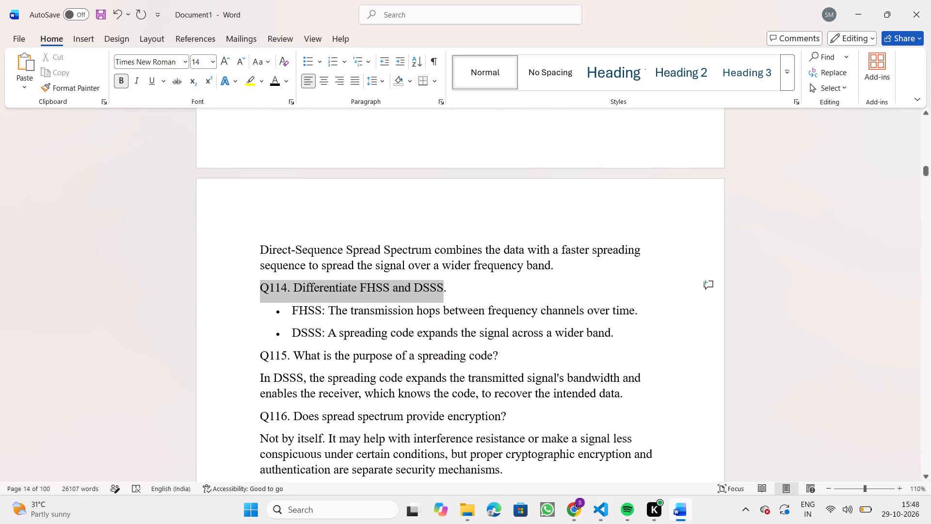
{"action": "left_click_drag", "start_coordinate": [444, 294], "coordinate": [445, 294]}
{"action": "left_click", "coordinate": [453, 270]}
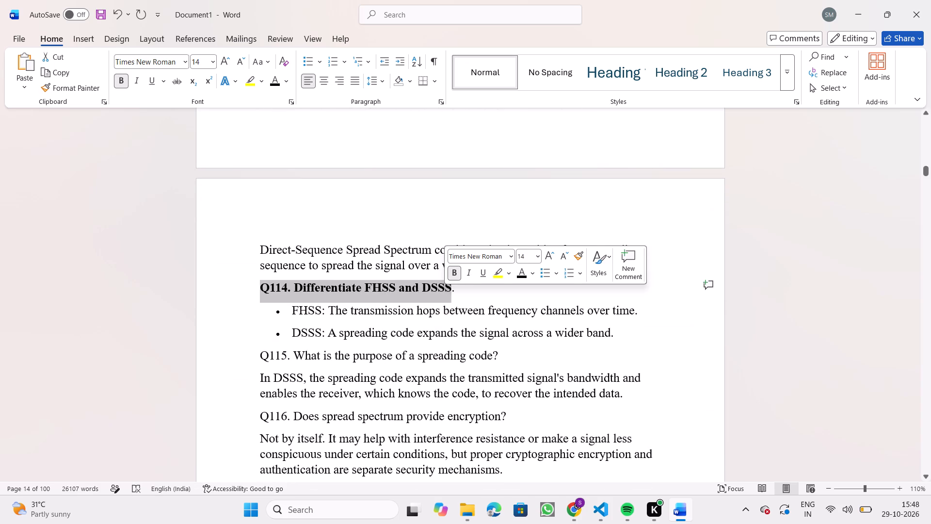
{"action": "left_click_drag", "start_coordinate": [257, 357], "coordinate": [496, 360]}
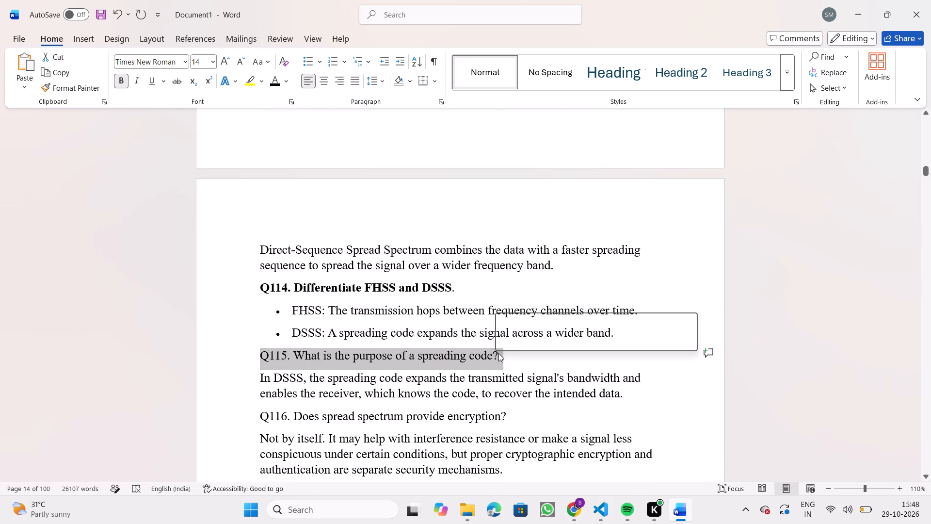
{"action": "left_click", "coordinate": [503, 345]}
{"action": "scroll", "coordinate": [440, 395], "scroll_direction": "down", "scroll_amount": 1}
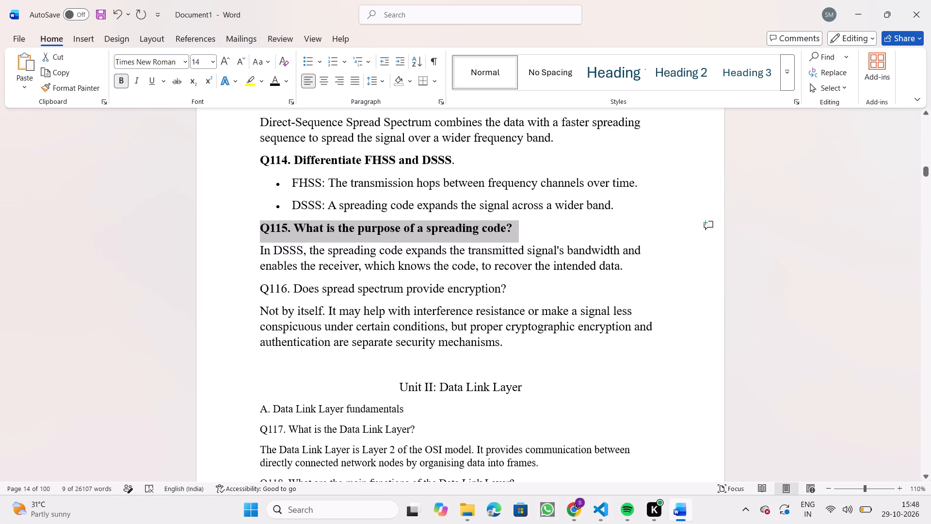
{"action": "left_click_drag", "start_coordinate": [265, 291], "coordinate": [517, 296]}
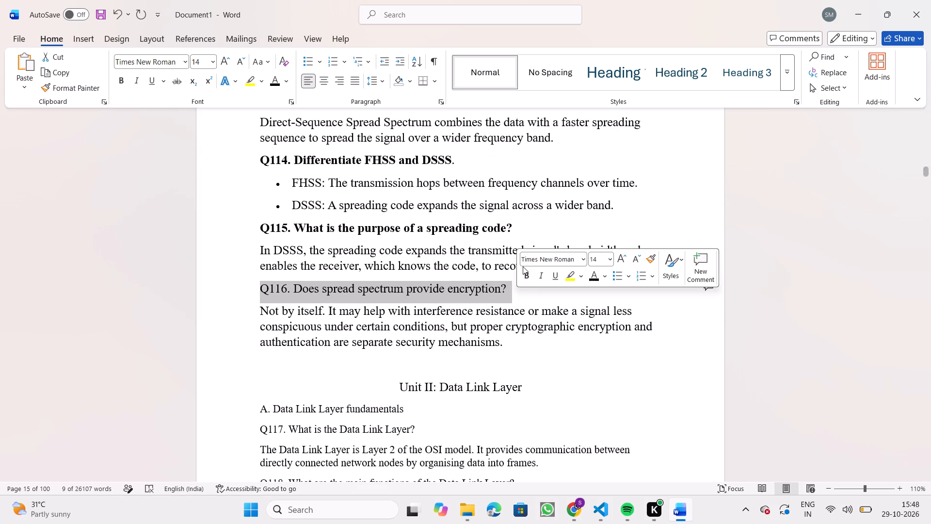
{"action": "left_click", "coordinate": [523, 266]}
{"action": "left_click", "coordinate": [524, 273]}
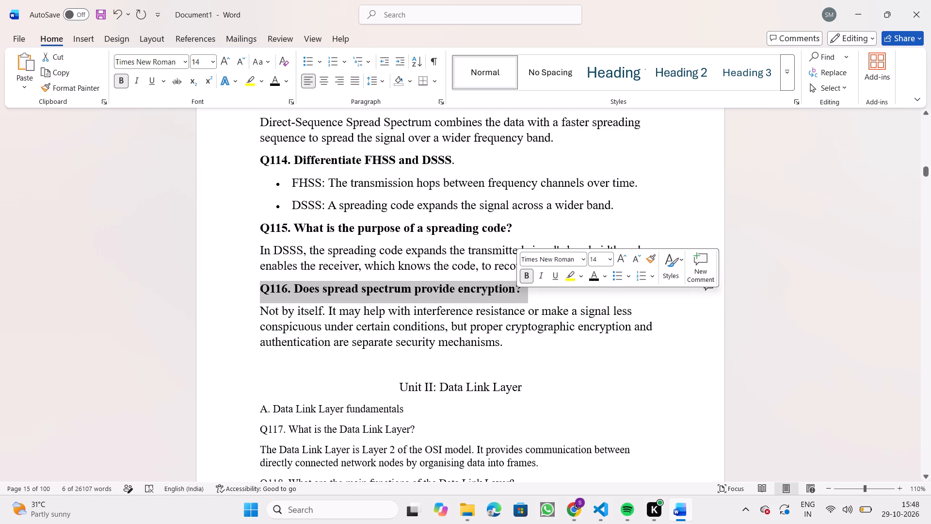
Make the heading "Unit II: Data Link Layer" bold and enlarge it to 18 pt.
{"action": "scroll", "coordinate": [382, 350], "scroll_direction": "down", "scroll_amount": 1}
{"action": "left_click", "coordinate": [329, 326]}
{"action": "scroll", "coordinate": [329, 326], "scroll_direction": "down", "scroll_amount": 1}
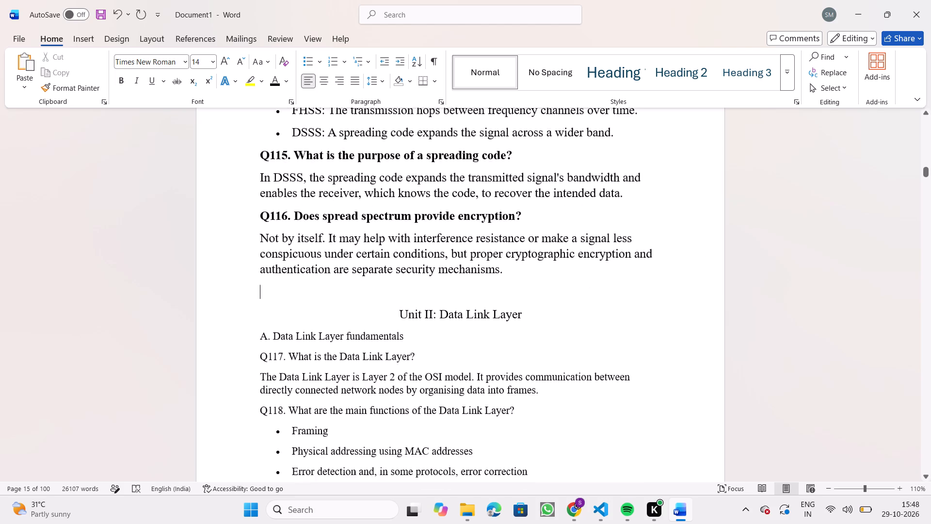
{"action": "scroll", "coordinate": [329, 326], "scroll_direction": "down", "scroll_amount": 1}
{"action": "left_click_drag", "start_coordinate": [398, 264], "coordinate": [520, 268]}
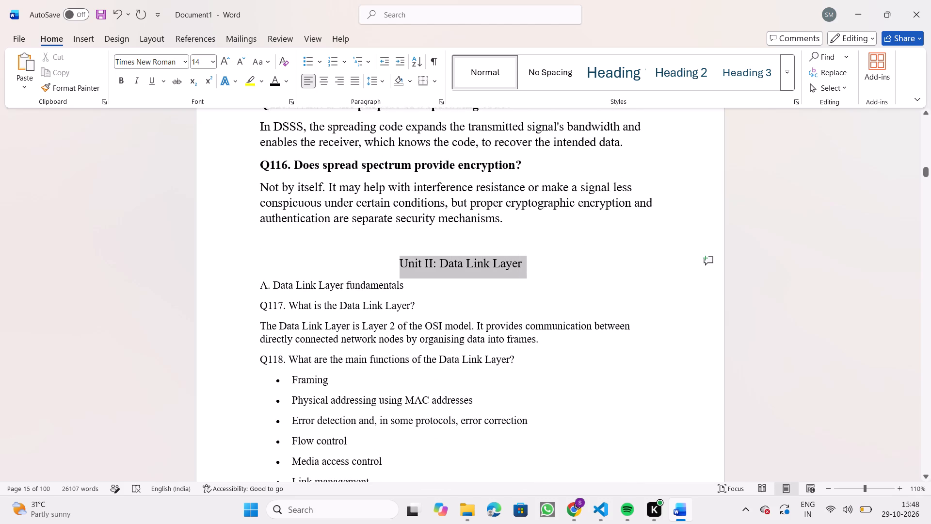
{"action": "left_click_drag", "start_coordinate": [520, 268], "coordinate": [521, 268]}
{"action": "left_click", "coordinate": [535, 250]}
{"action": "double_click", "coordinate": [626, 229]}
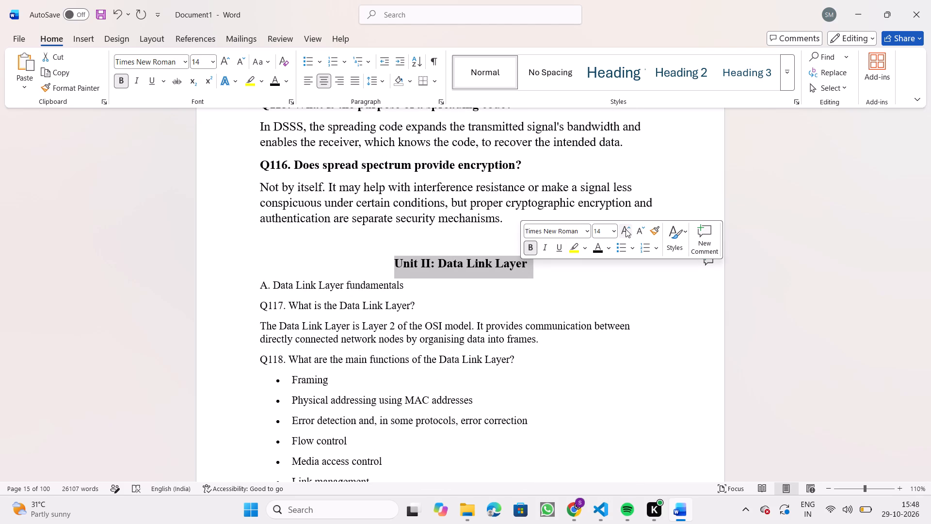
Remove the empty line above the "Unit II: Data Link Layer" heading and indent the heading by four tab stops towards the page centre.
{"action": "left_click", "coordinate": [382, 260]}
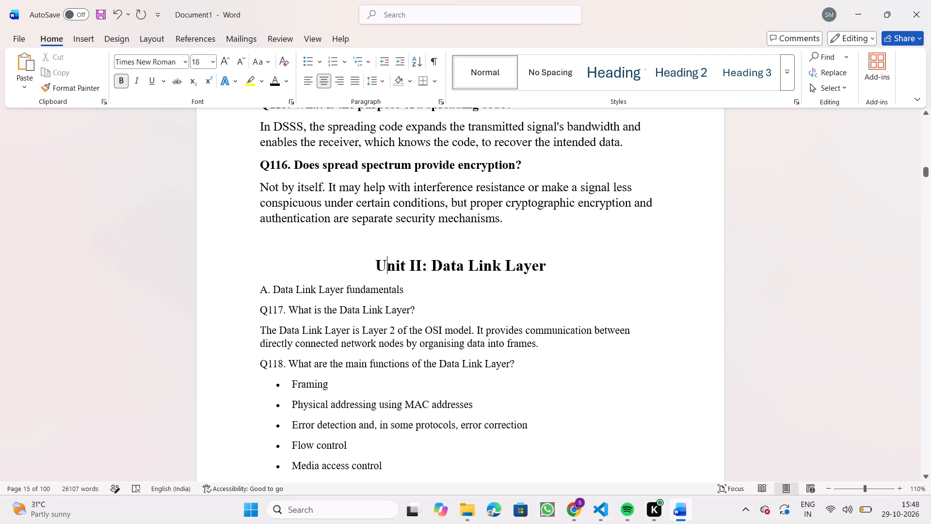
{"action": "key", "text": "Left"}
{"action": "key", "text": "BackSpace"}
{"action": "key", "text": "BackSpace"}
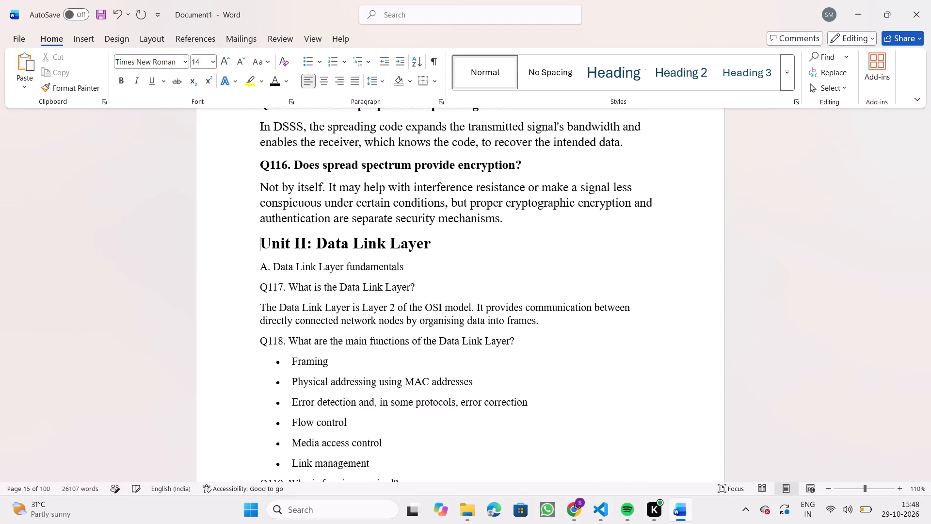
{"action": "key", "text": "Tab"}
{"action": "key", "text": "Tab"}
{"action": "key", "text": "Tab"}
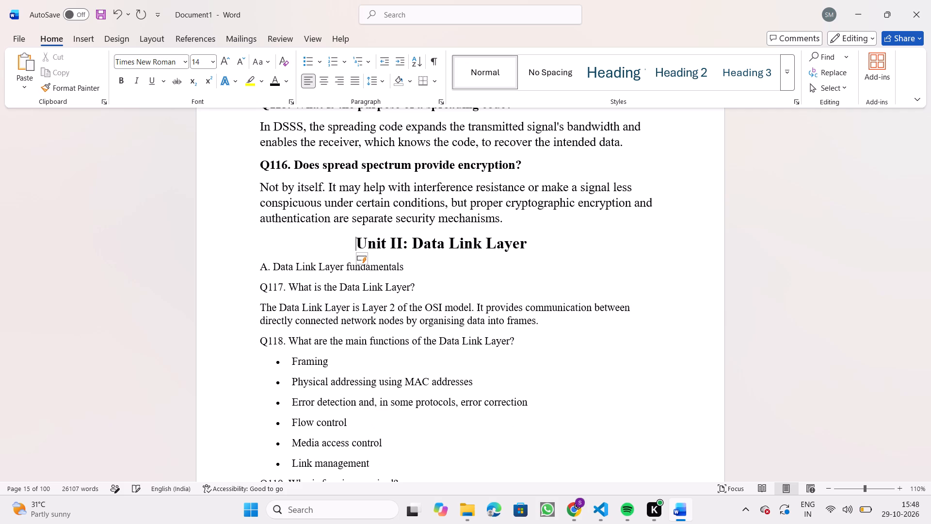
{"action": "key", "text": "Tab"}
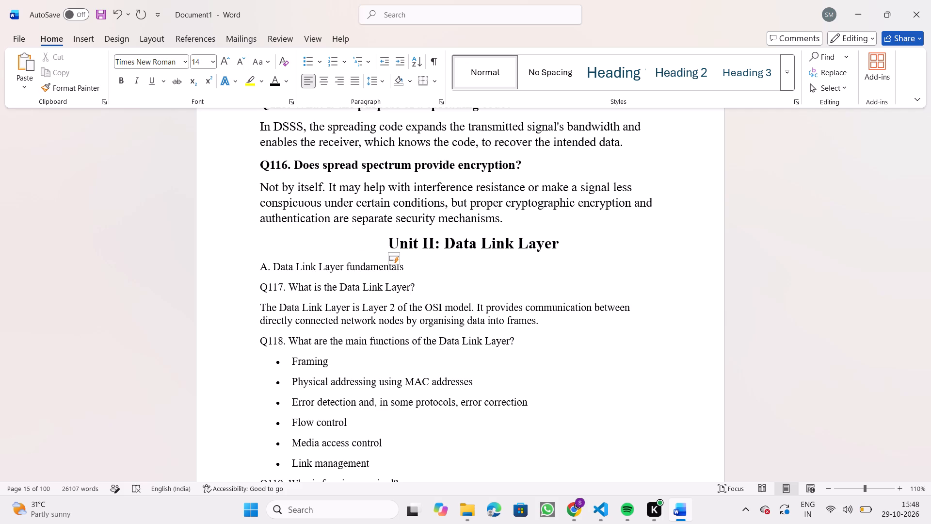
Save the document as "Computer Networks VIVA.docx" in the "case studies and reports" folder on drive E.
{"action": "left_click", "coordinate": [333, 310]}
{"action": "scroll", "coordinate": [333, 310], "scroll_direction": "down", "scroll_amount": 7}
{"action": "scroll", "coordinate": [333, 310], "scroll_direction": "up", "scroll_amount": 10}
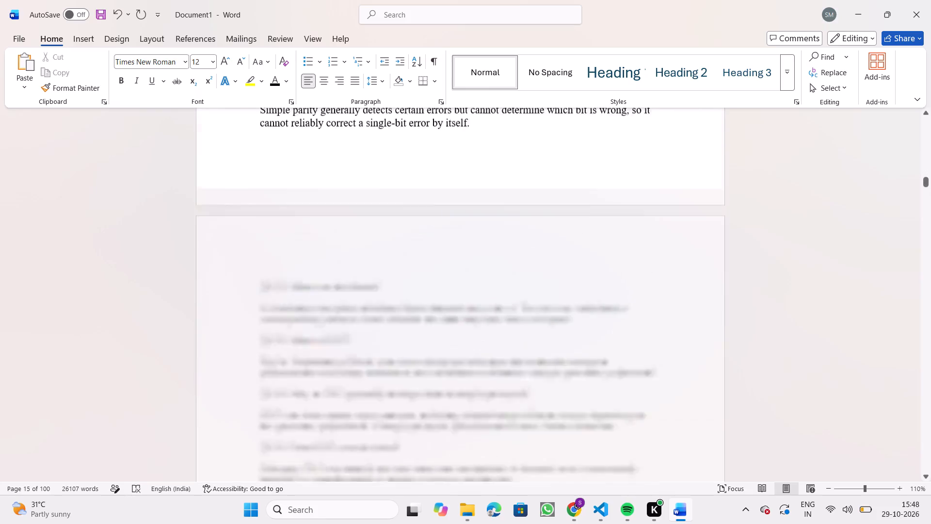
{"action": "scroll", "coordinate": [333, 310], "scroll_direction": "up", "scroll_amount": 20}
{"action": "left_click", "coordinate": [23, 40]}
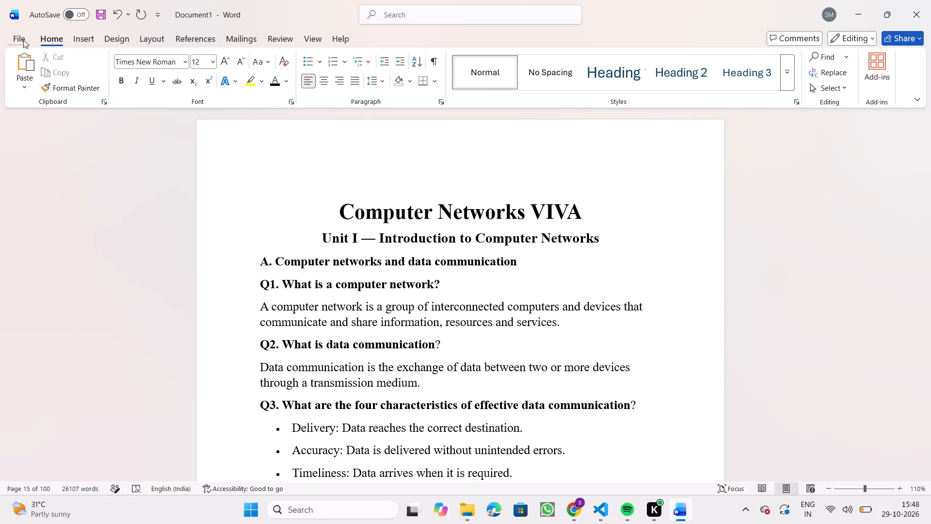
{"action": "left_click", "coordinate": [30, 199]}
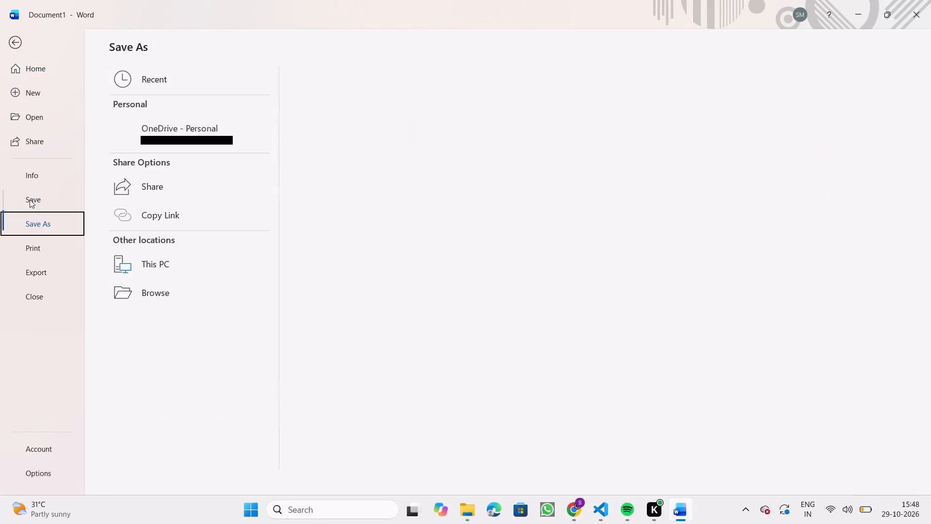
{"action": "left_click", "coordinate": [173, 276]}
{"action": "left_click", "coordinate": [417, 134]}
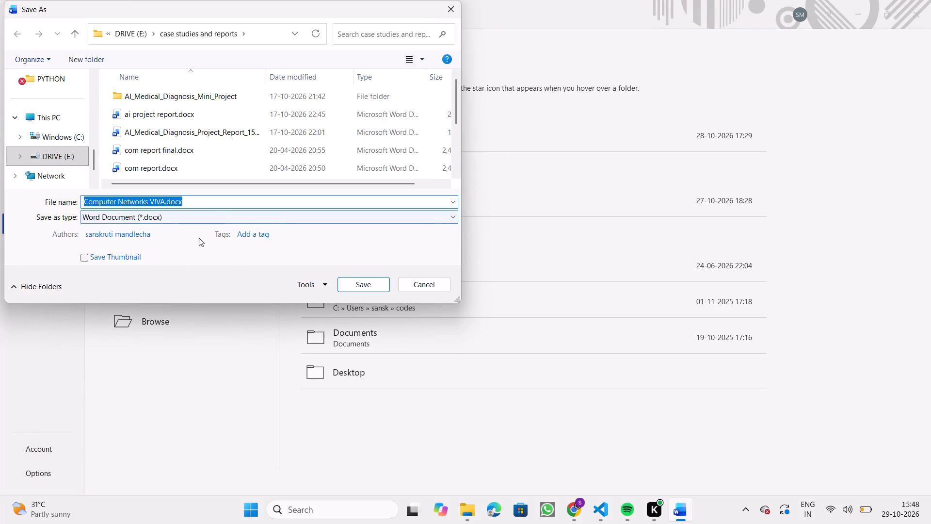
{"action": "left_click", "coordinate": [341, 285]}
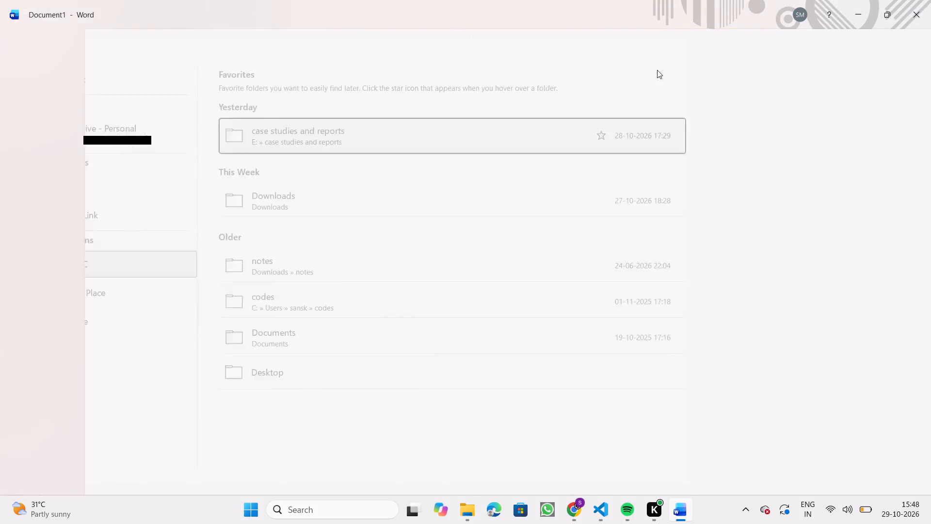
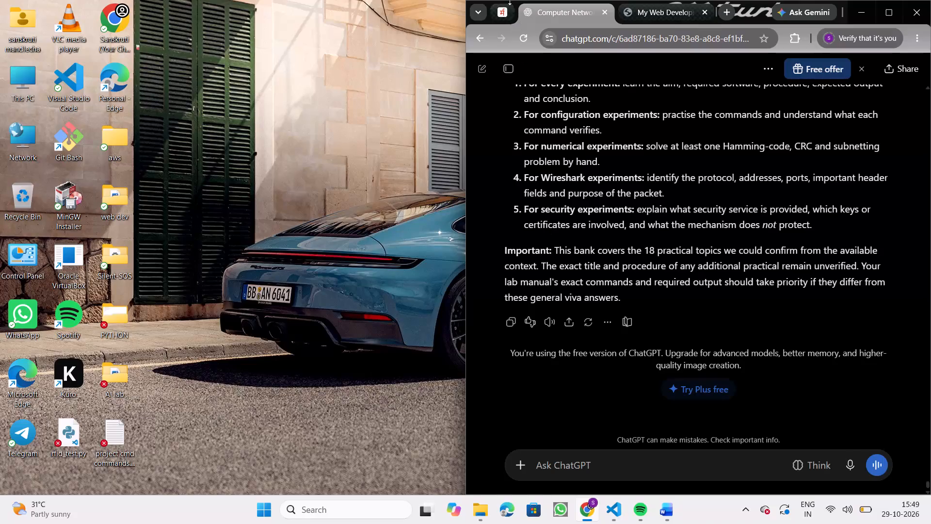
Switch to the Karmyug work dashboard and examine the project request status and the available Hindi Samvaad AI recording work.
{"action": "left_click", "coordinate": [501, 10]}
{"action": "scroll", "coordinate": [599, 262], "scroll_direction": "down", "scroll_amount": 2}
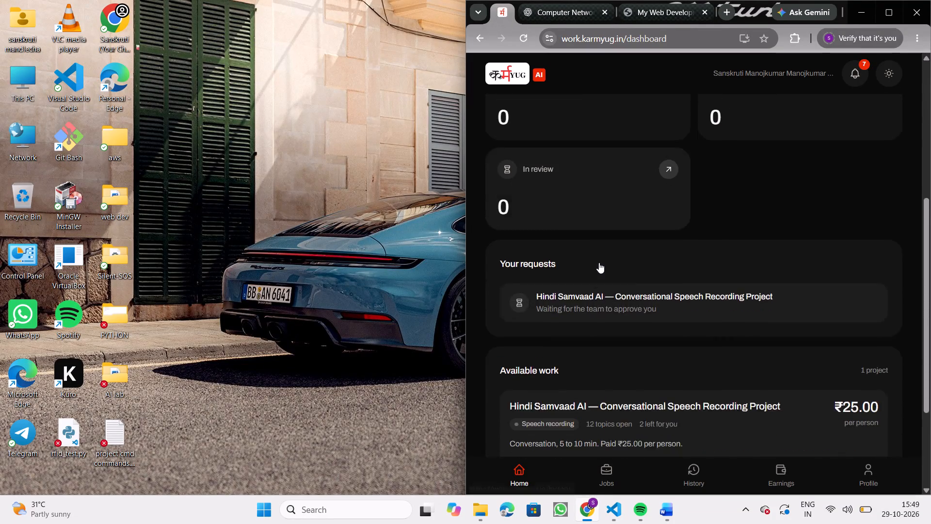
{"action": "scroll", "coordinate": [599, 262], "scroll_direction": "down", "scroll_amount": 3}
{"action": "left_click_drag", "start_coordinate": [561, 376], "coordinate": [809, 386]}
{"action": "left_click", "coordinate": [809, 386]}
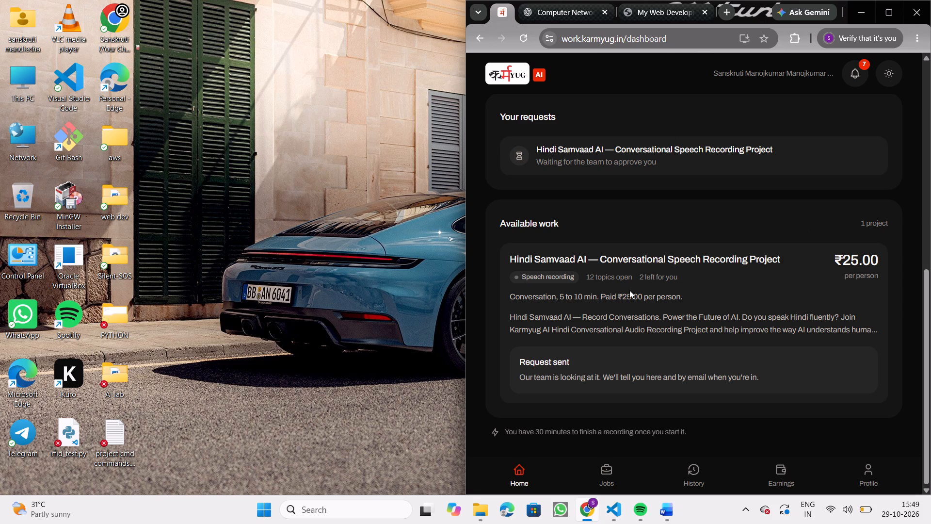
{"action": "left_click_drag", "start_coordinate": [546, 380], "coordinate": [766, 379]}
{"action": "left_click_drag", "start_coordinate": [766, 379], "coordinate": [838, 46]}
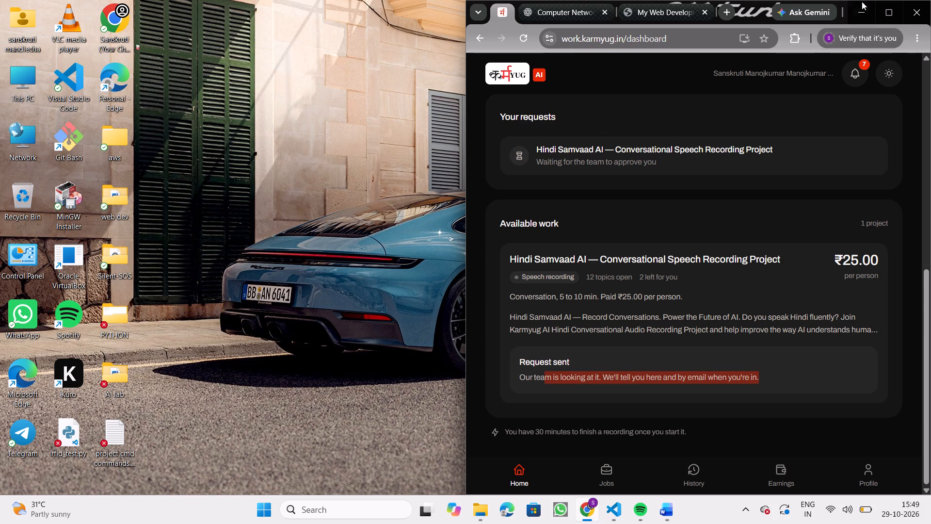
Read through the notifications on the Karmyug dashboard and minimize the browser window.
{"action": "left_click", "coordinate": [858, 69]}
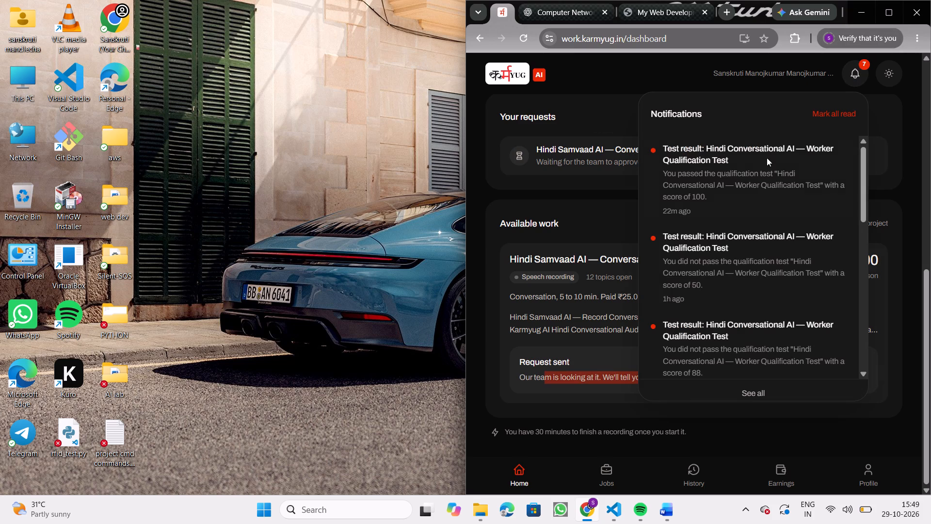
{"action": "scroll", "coordinate": [732, 174], "scroll_direction": "up", "scroll_amount": 2}
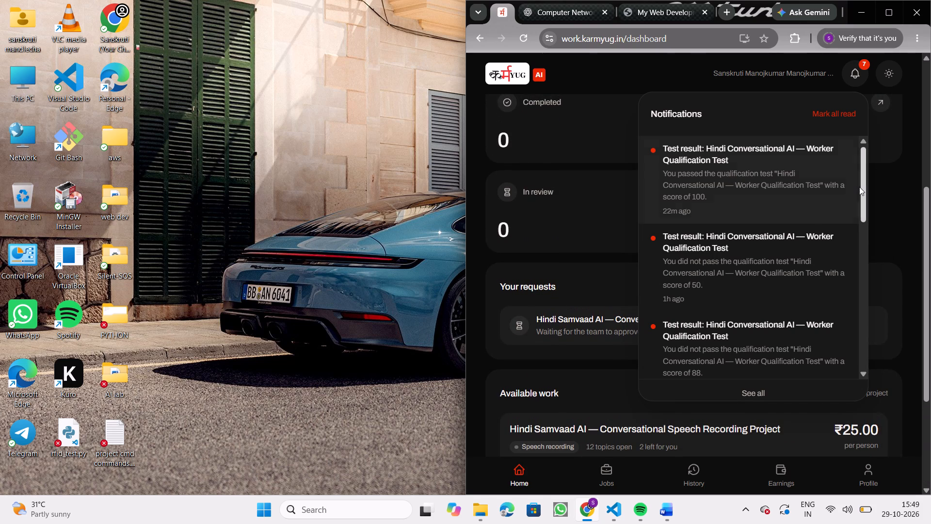
{"action": "left_click_drag", "start_coordinate": [859, 187], "coordinate": [910, 267]}
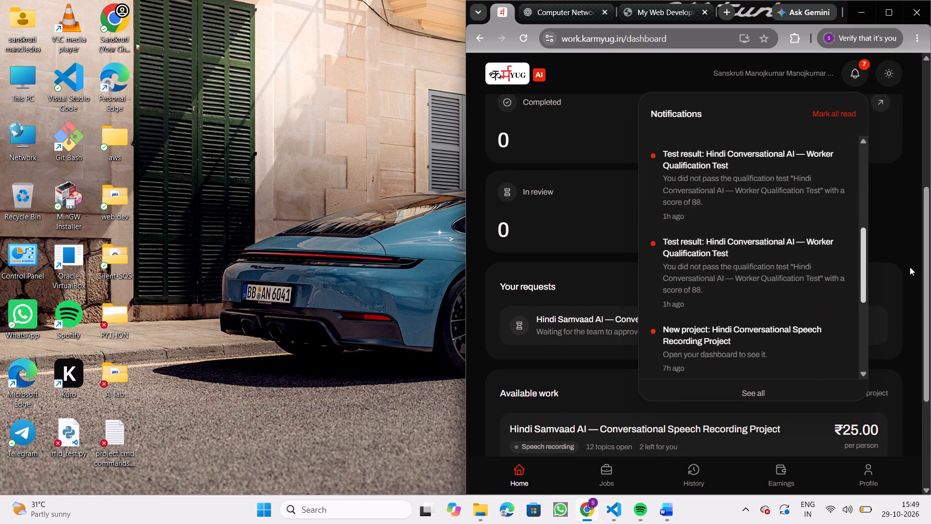
{"action": "left_click_drag", "start_coordinate": [910, 267], "coordinate": [883, 123]}
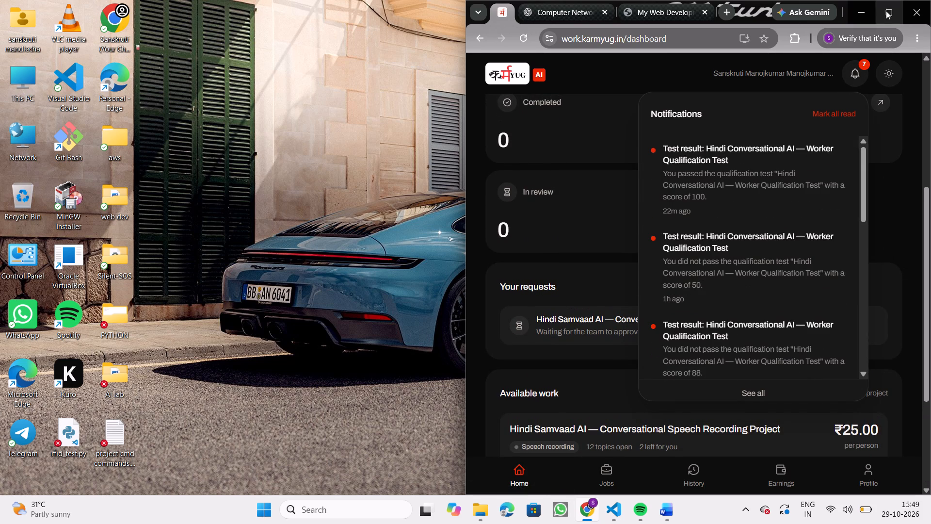
{"action": "left_click", "coordinate": [855, 12]}
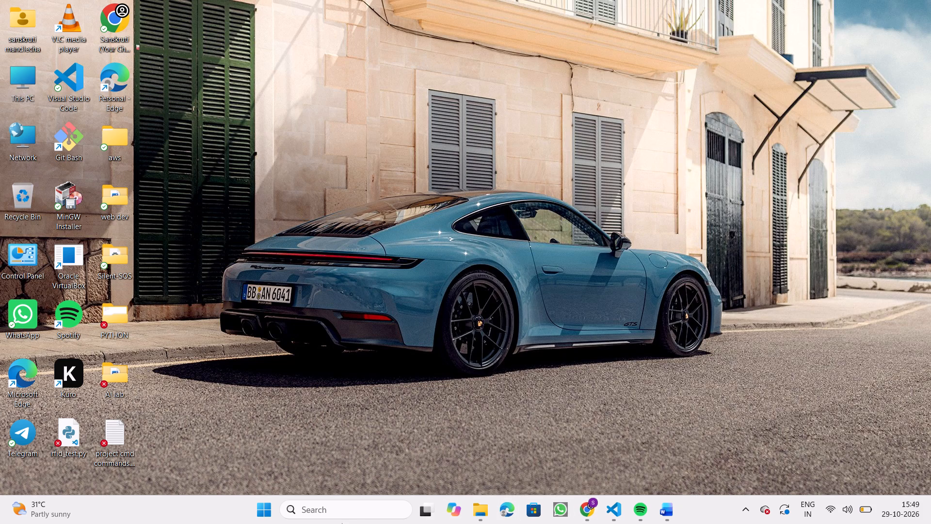
Open the computer's power options.
{"action": "left_click", "coordinate": [260, 508]}
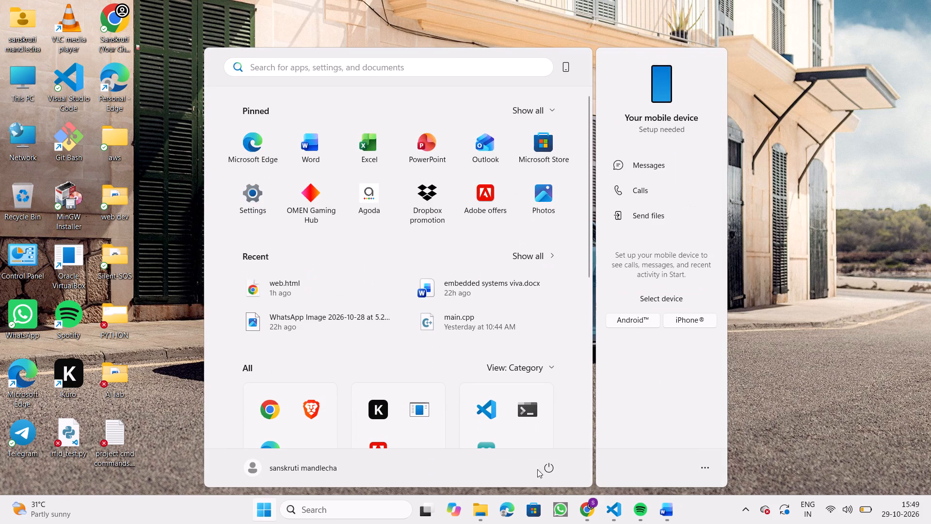
{"action": "left_click_drag", "start_coordinate": [548, 473], "coordinate": [535, 483]}
{"action": "left_click", "coordinate": [552, 459]}
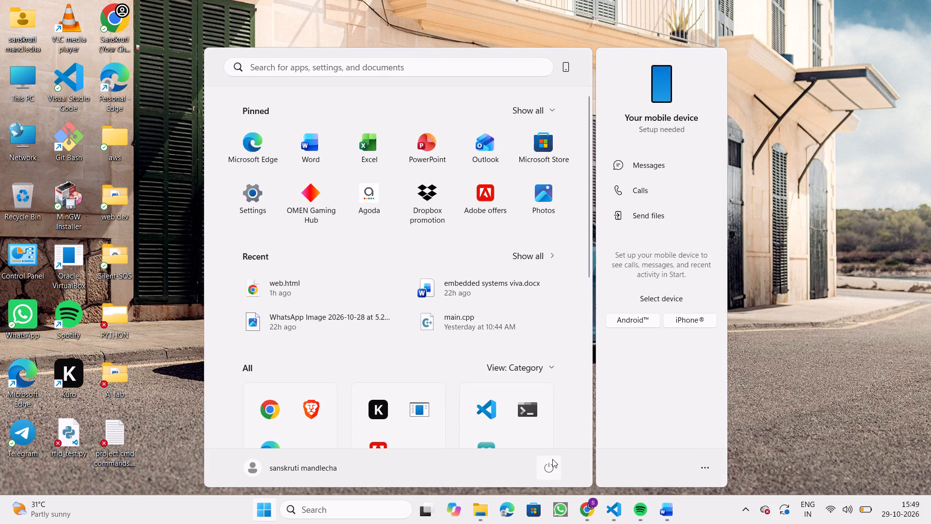